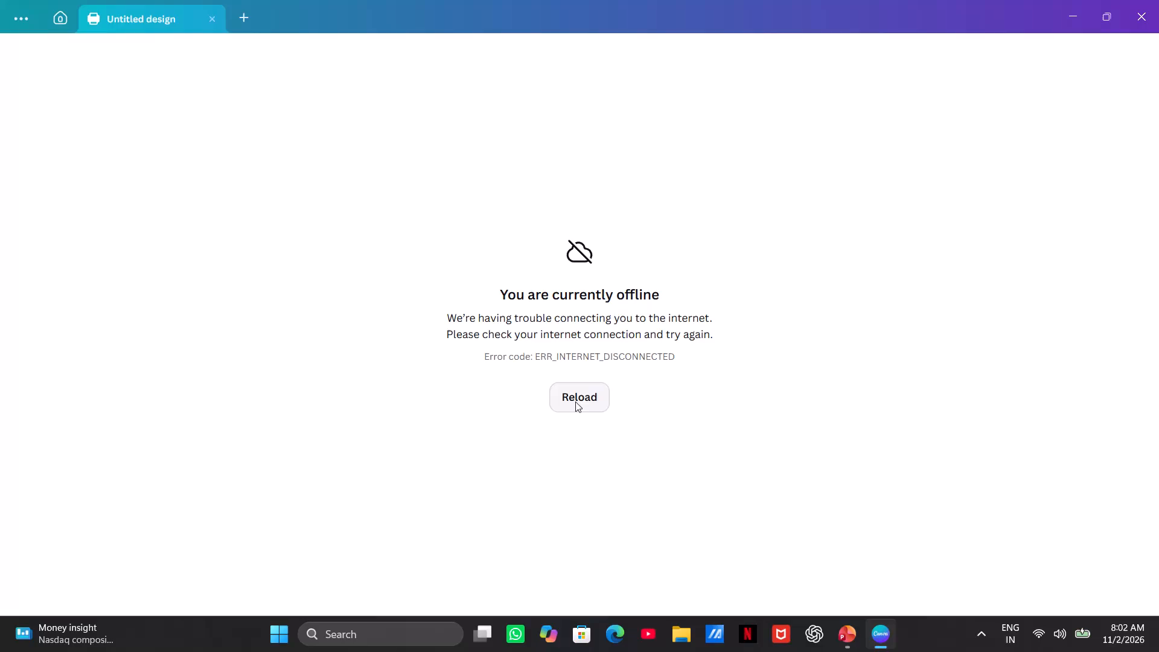
Reload the untitled design that failed to load offline and dismiss the WhatsApp notification.
click(575, 401)
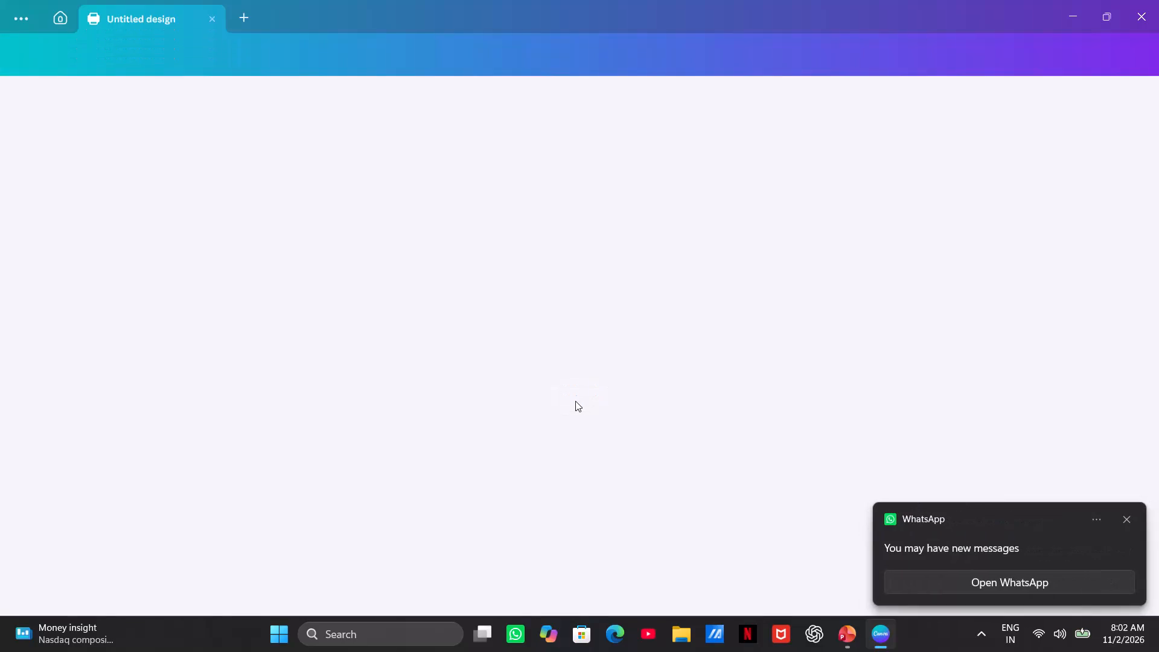
click(1130, 520)
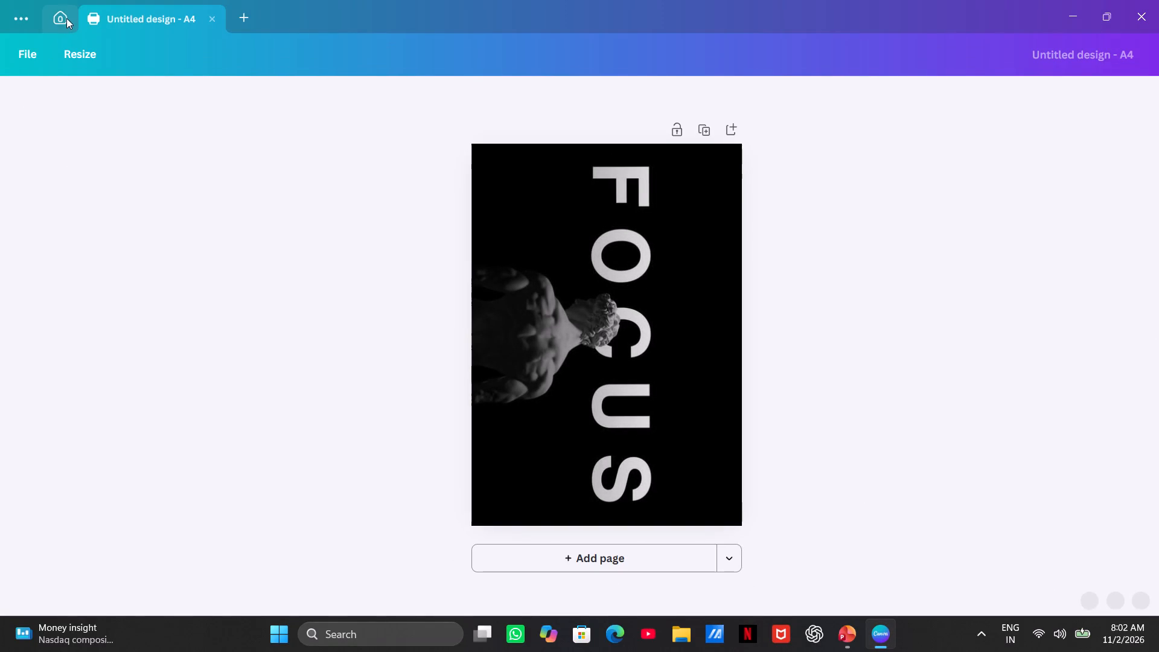
Leave the untitled A4 design and go to the home page.
click(63, 19)
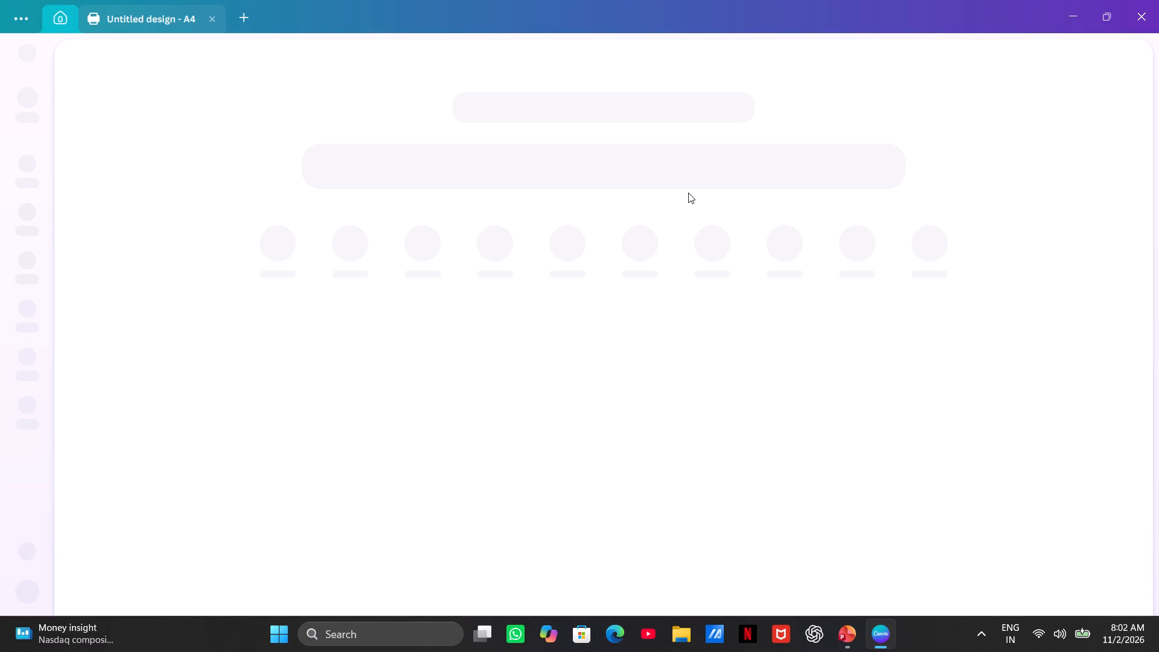
Restart Canva from the desktop and dismiss the pop-up covering its home page.
click(1152, 13)
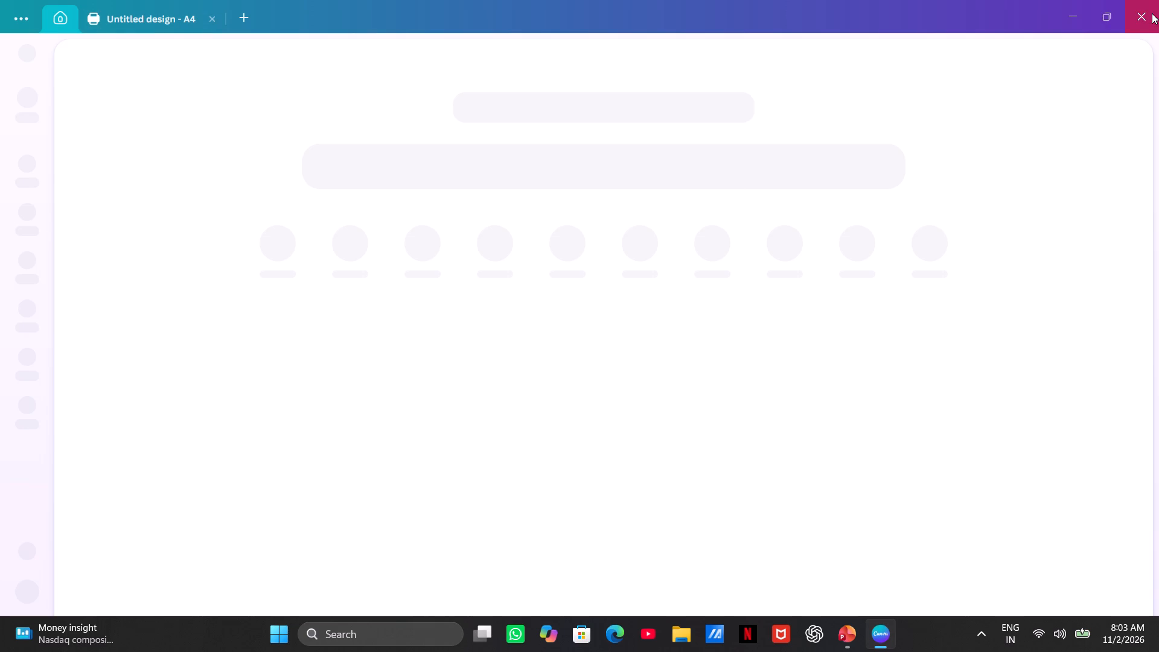
triple_click(25, 166)
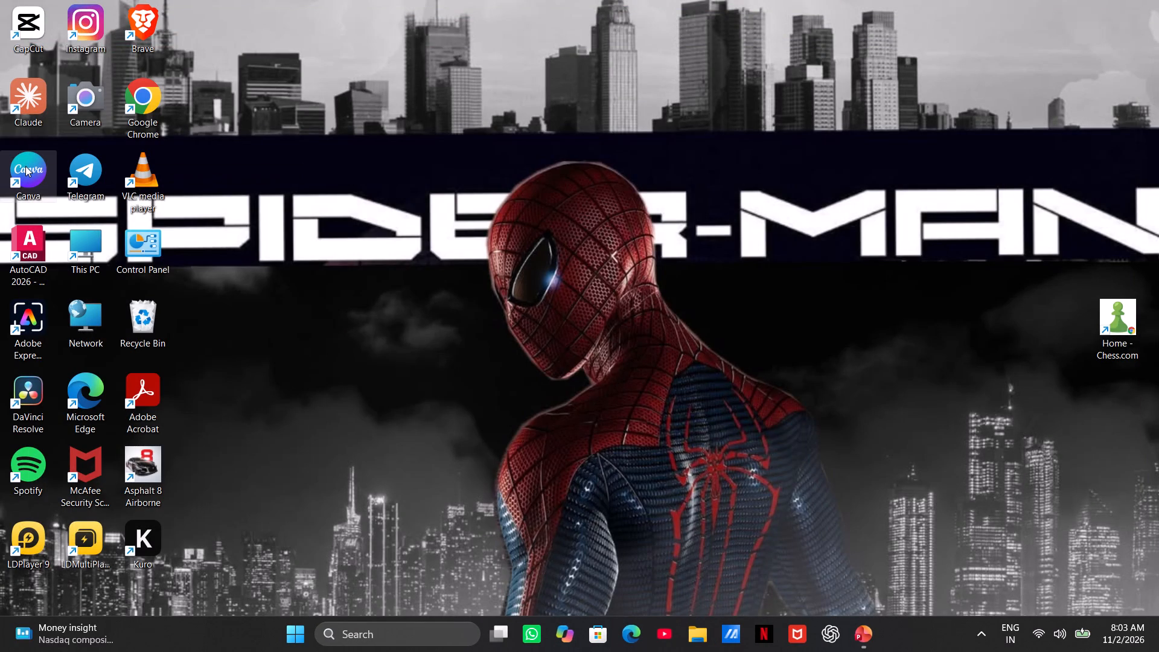
click(25, 166)
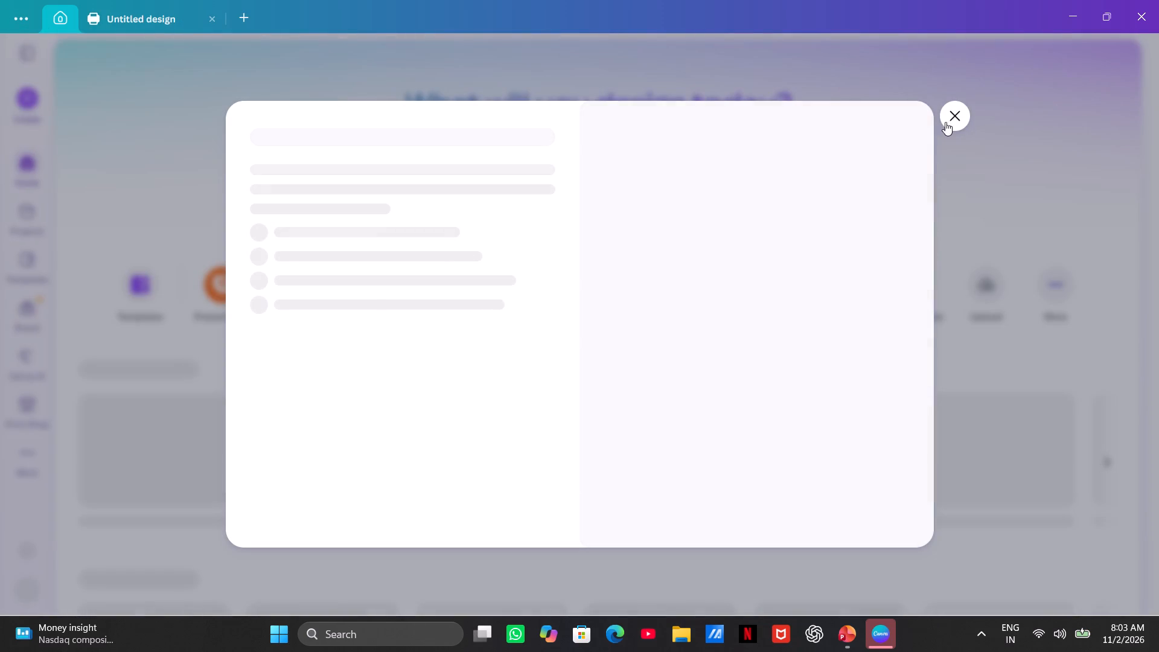
click(956, 112)
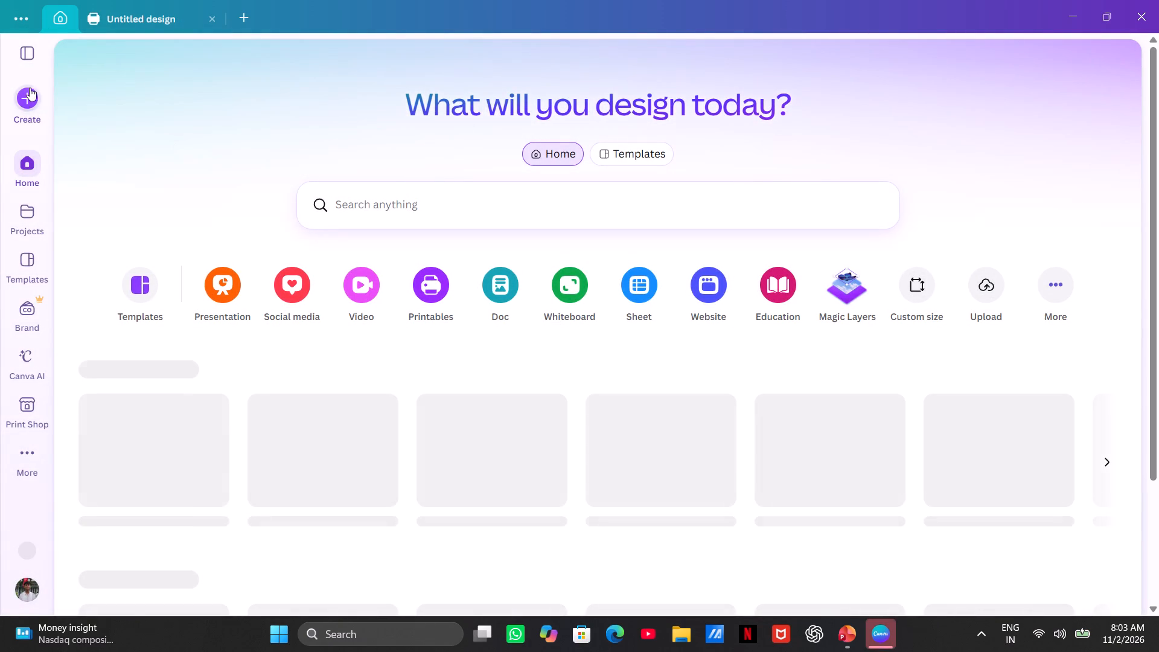
Log out of the current Canva account through the profile's account options.
click(19, 596)
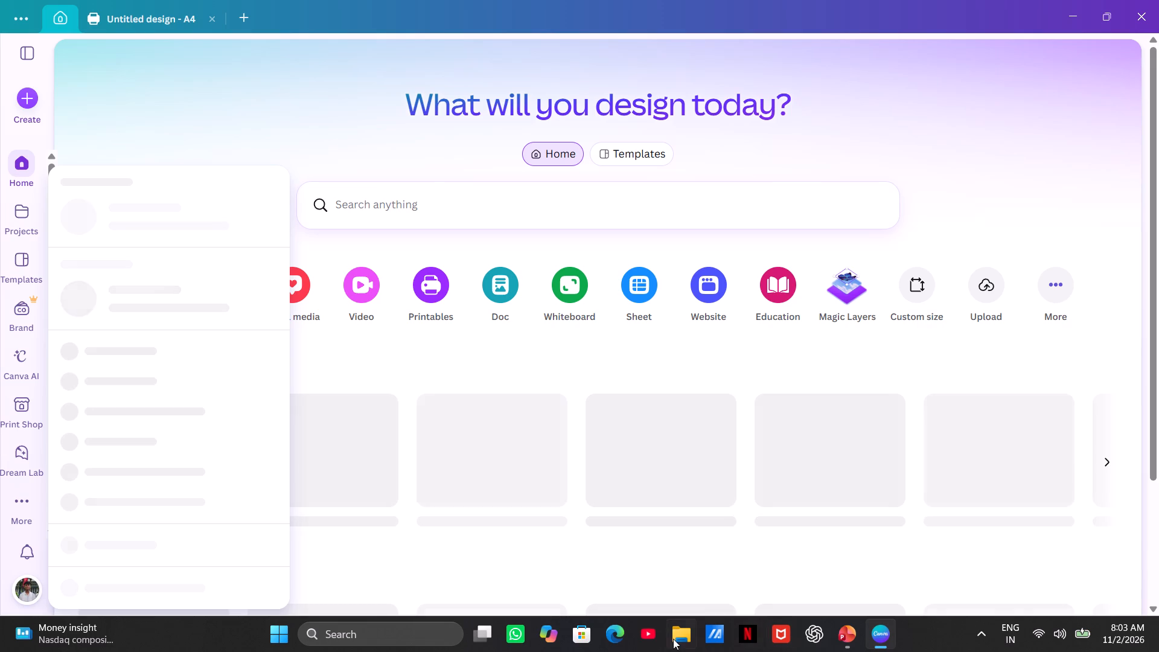
click(657, 638)
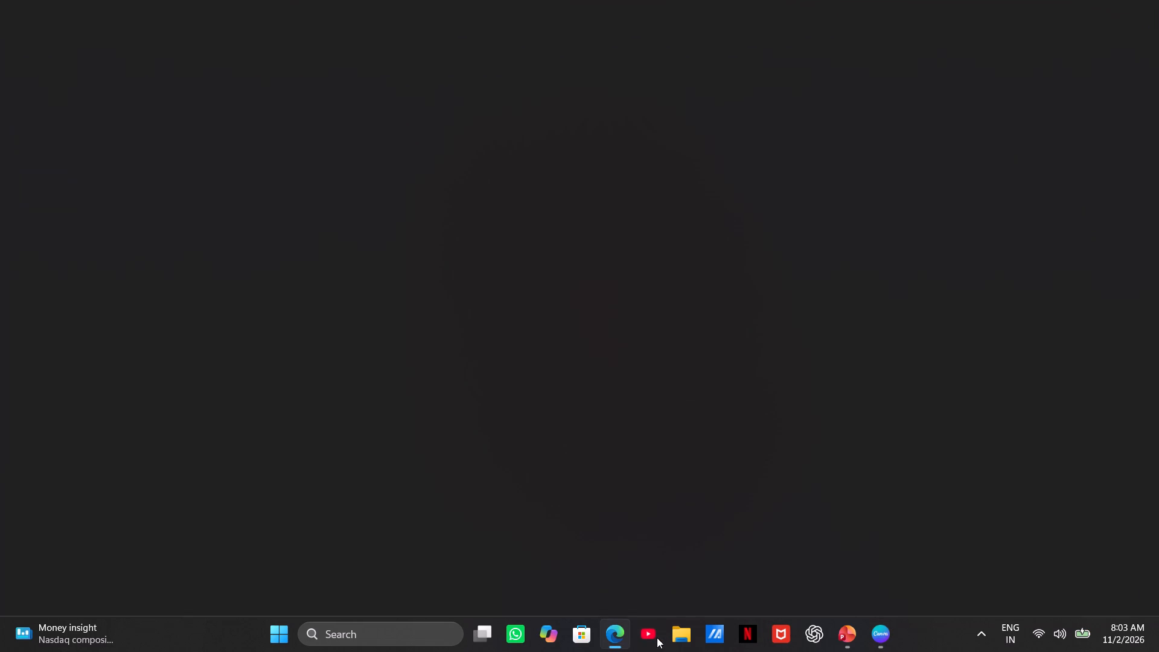
click(884, 641)
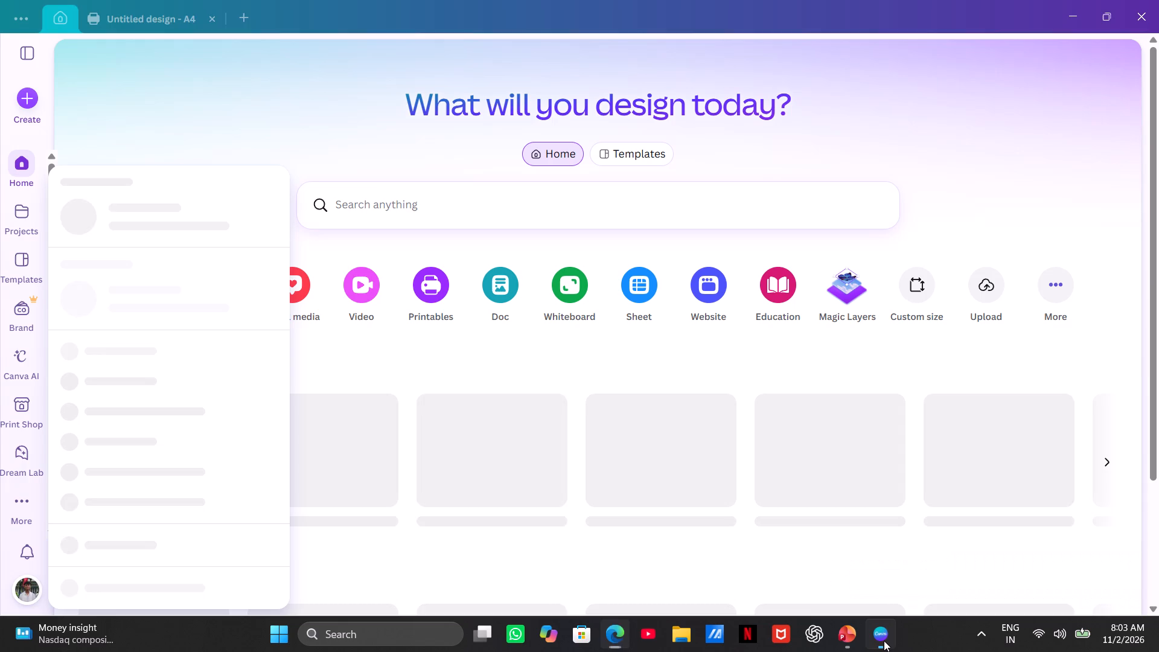
scroll(436, 360, down, 2)
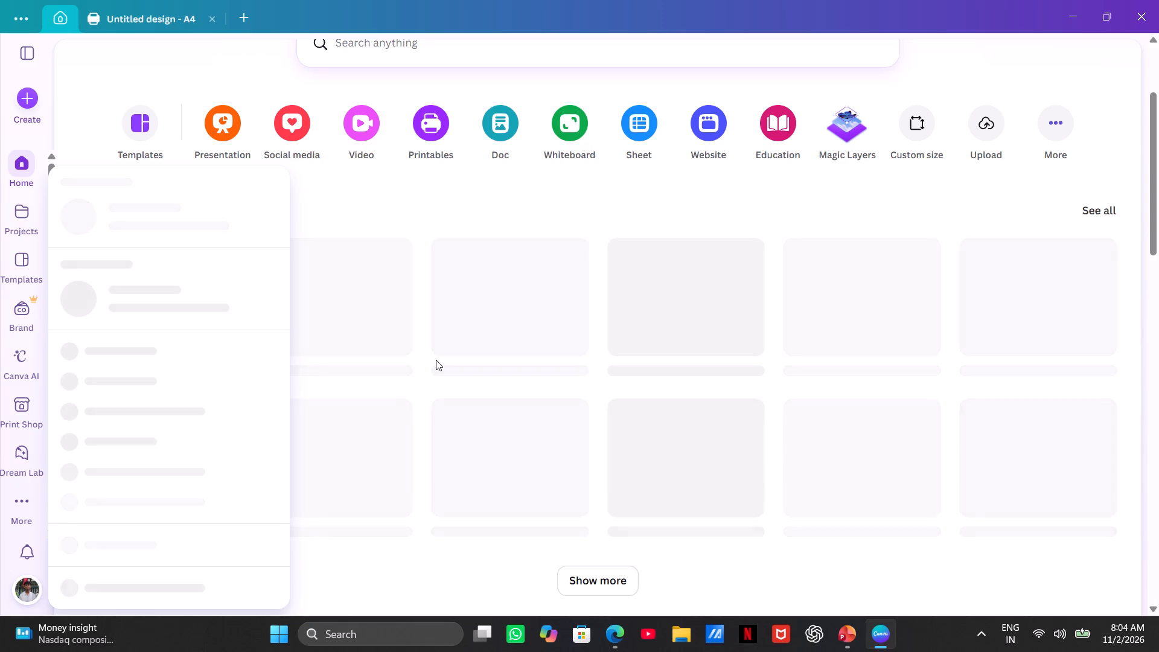
click(596, 214)
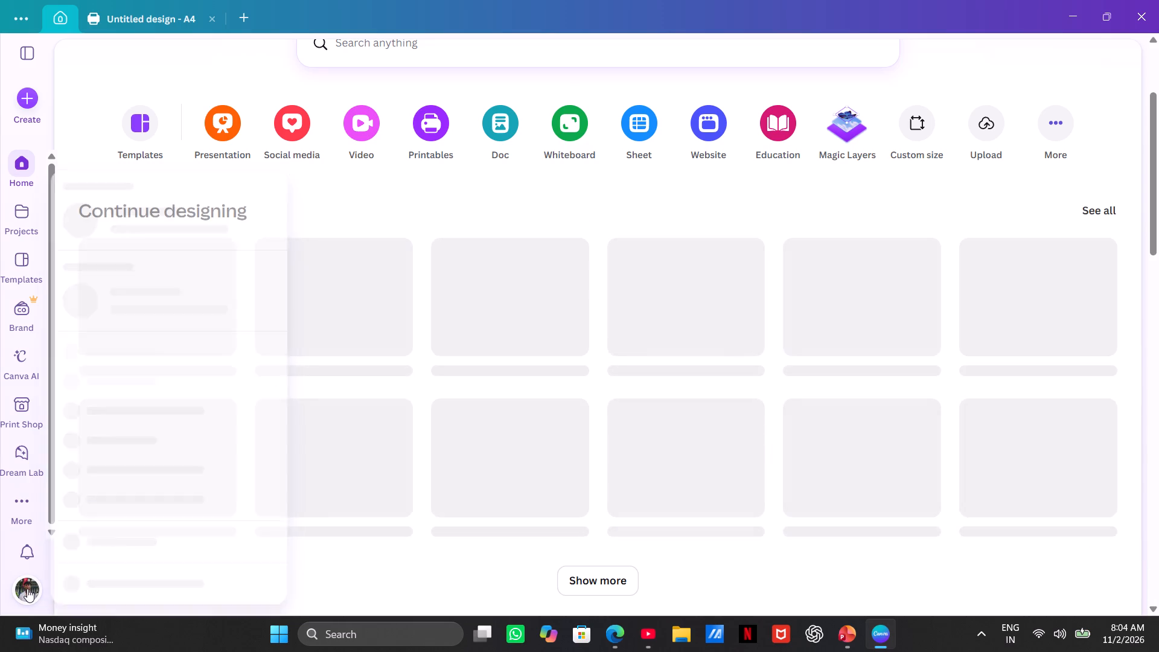
click(27, 589)
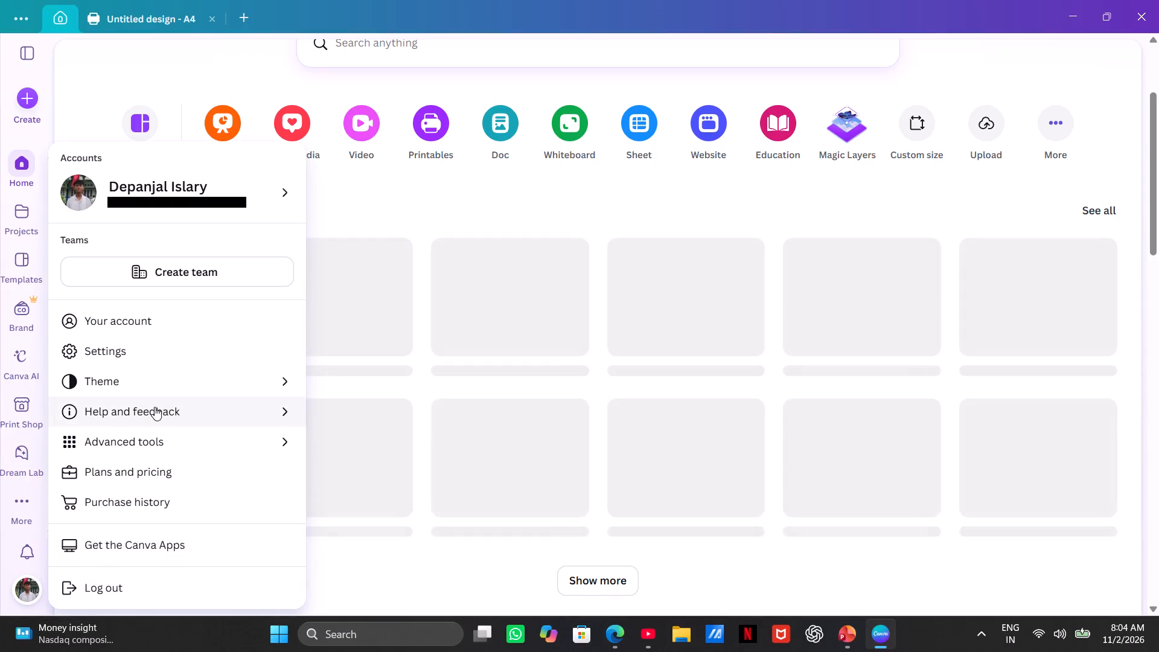
click(109, 596)
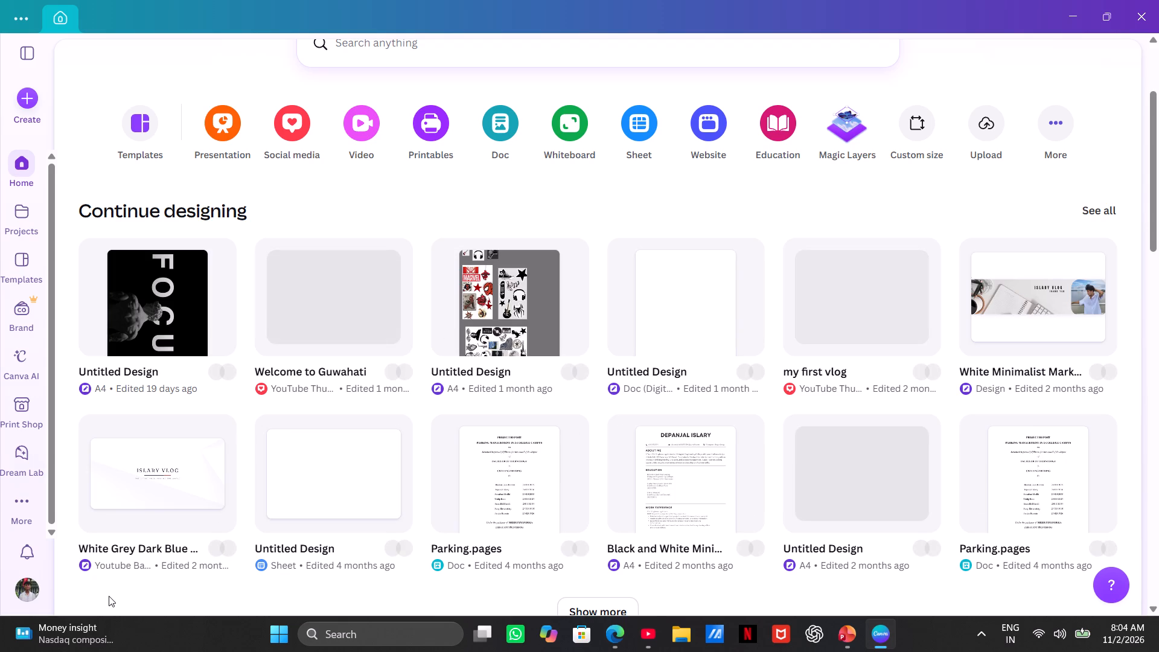
click(27, 594)
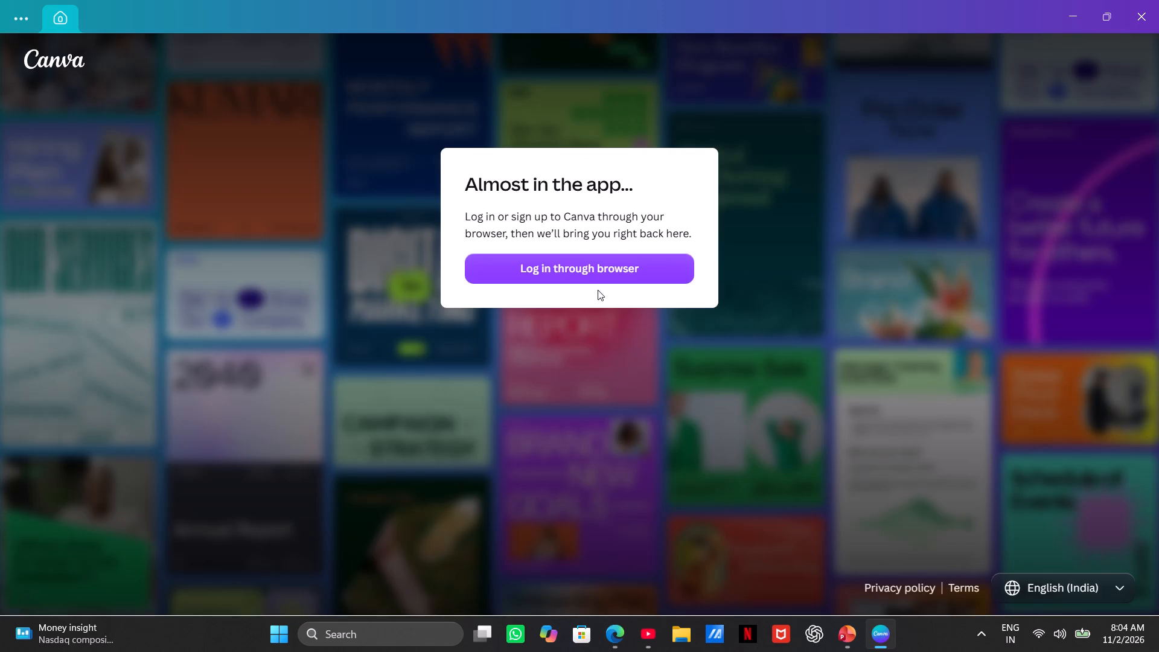
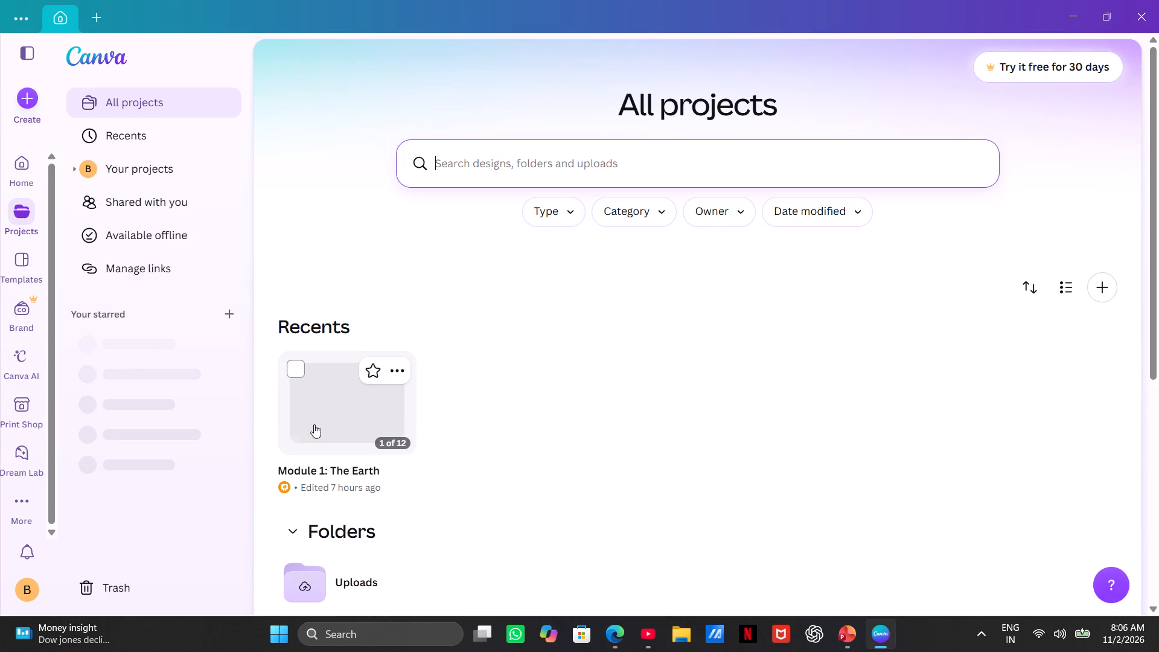
Open the recent design "Module 1: The Earth" from the projects page.
click(299, 422)
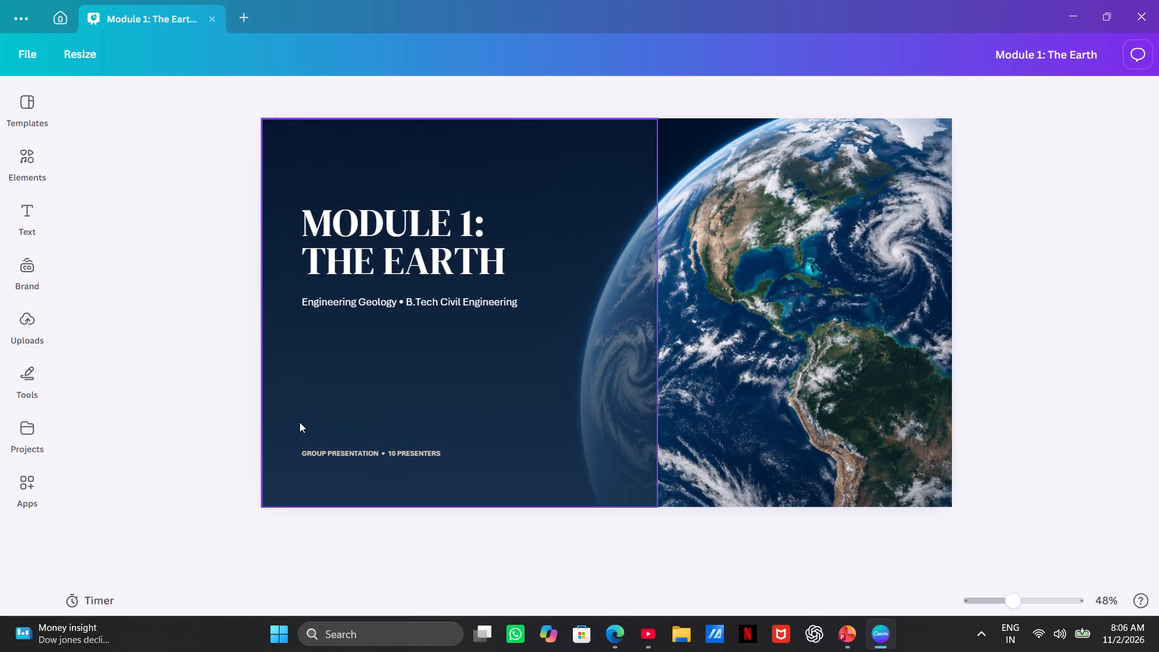
Change the number of presenters in the cover page's "GROUP PRESENTATION" line to 5.
click(387, 452)
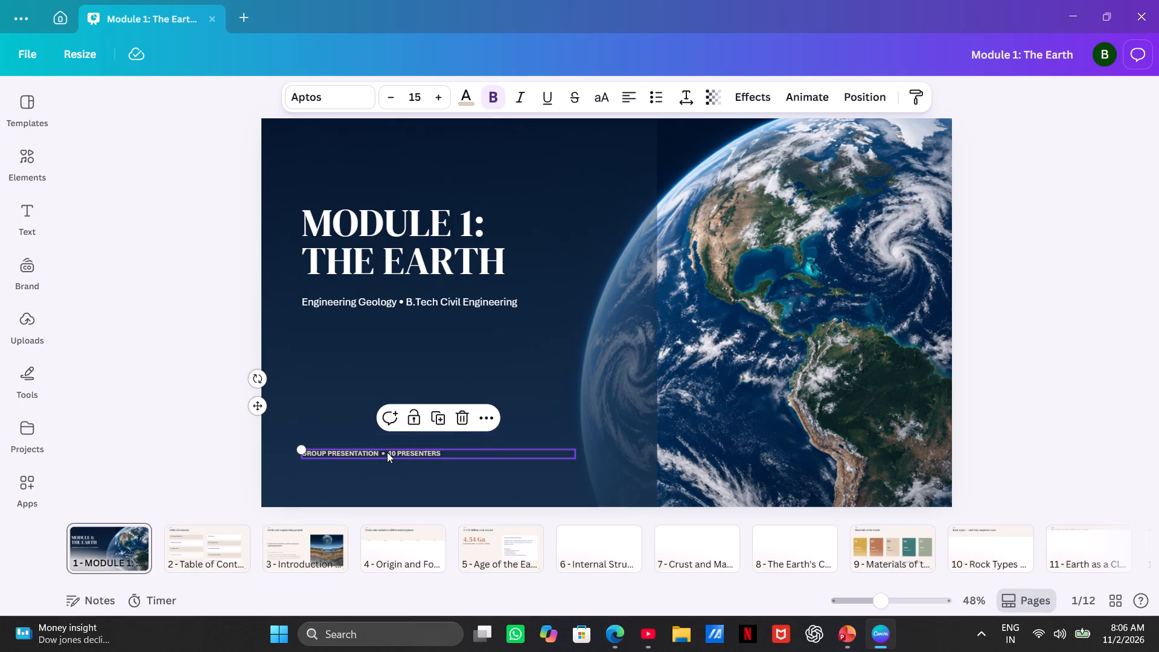
double_click(391, 452)
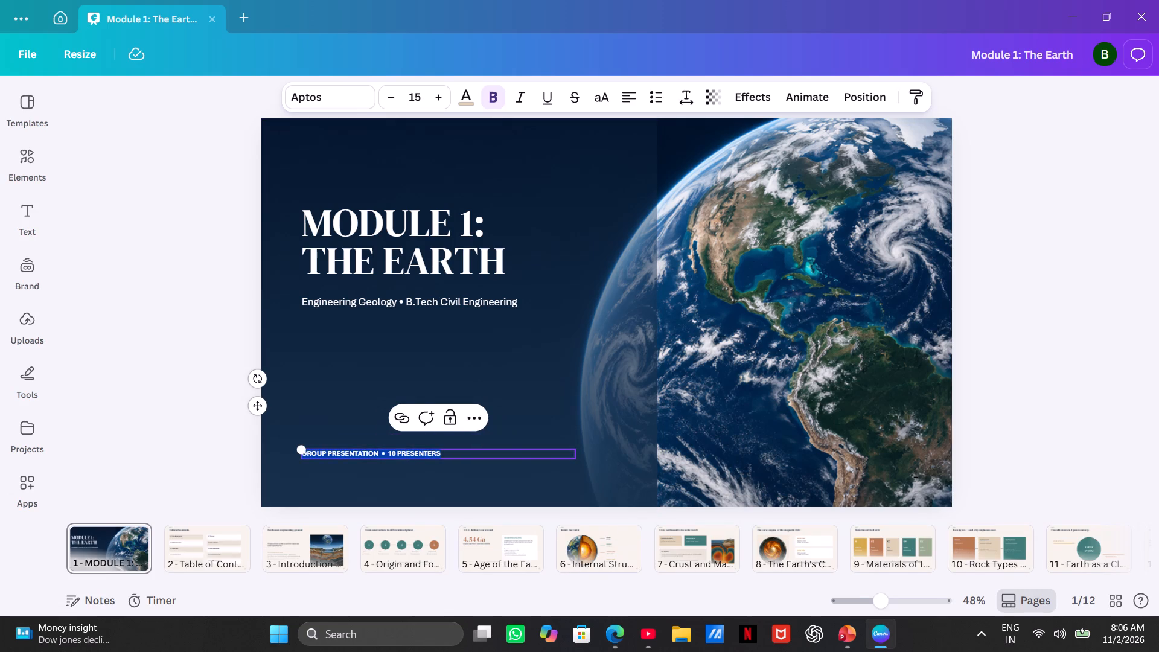
click(394, 453)
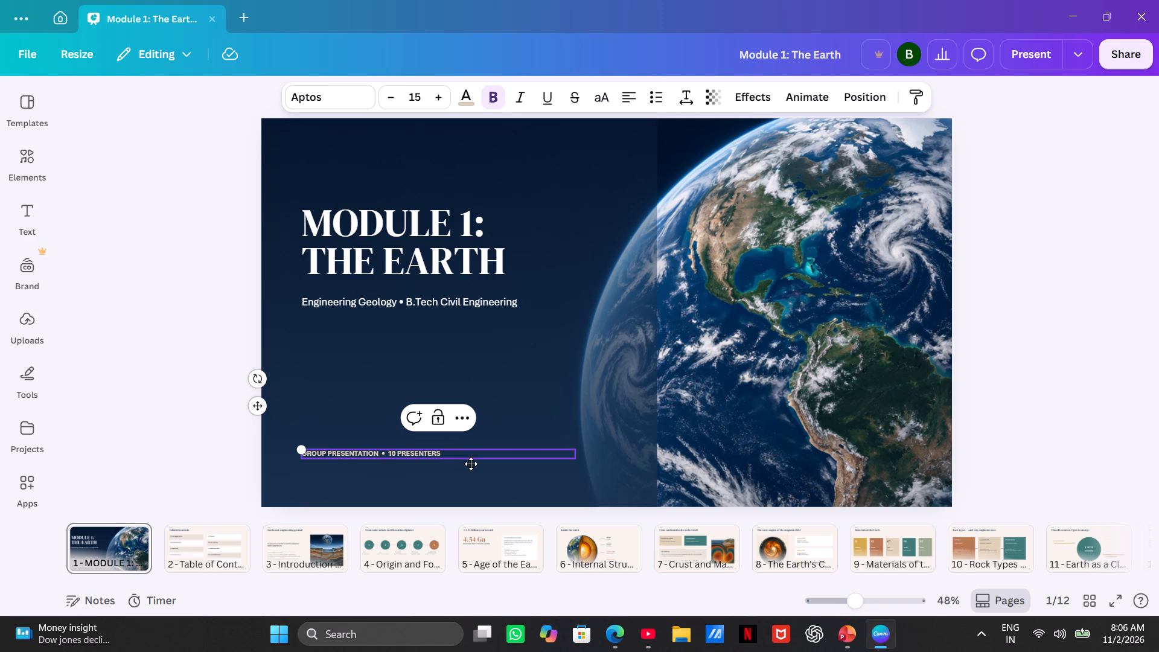
click(394, 455)
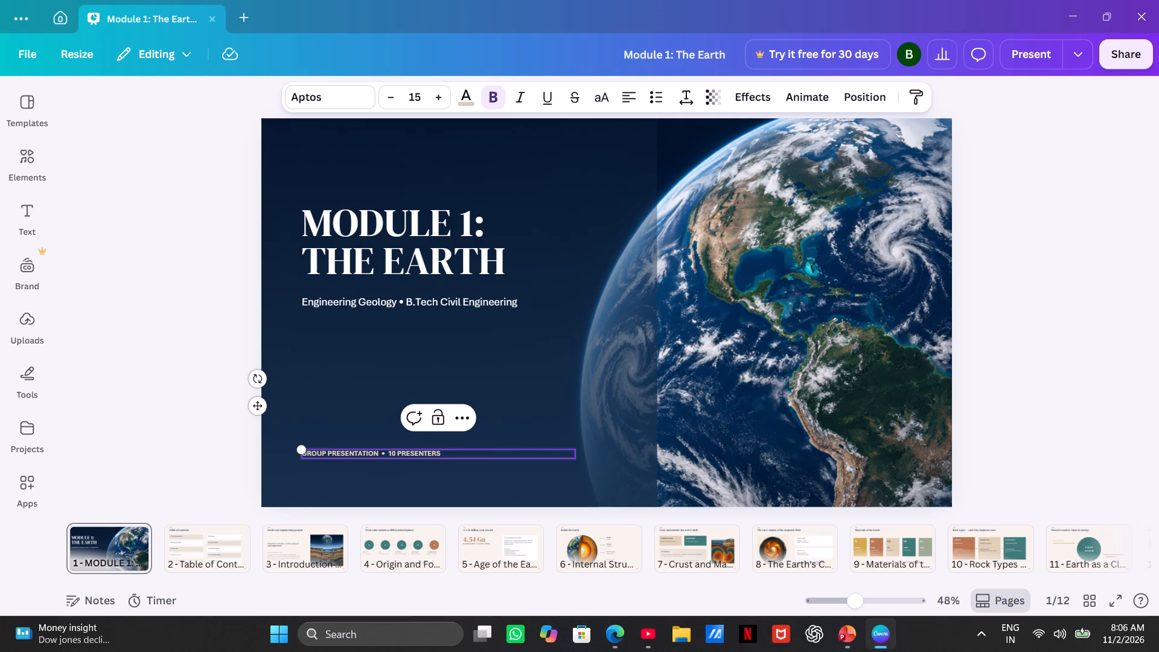
key(BackSpace)
key(BackSpace)
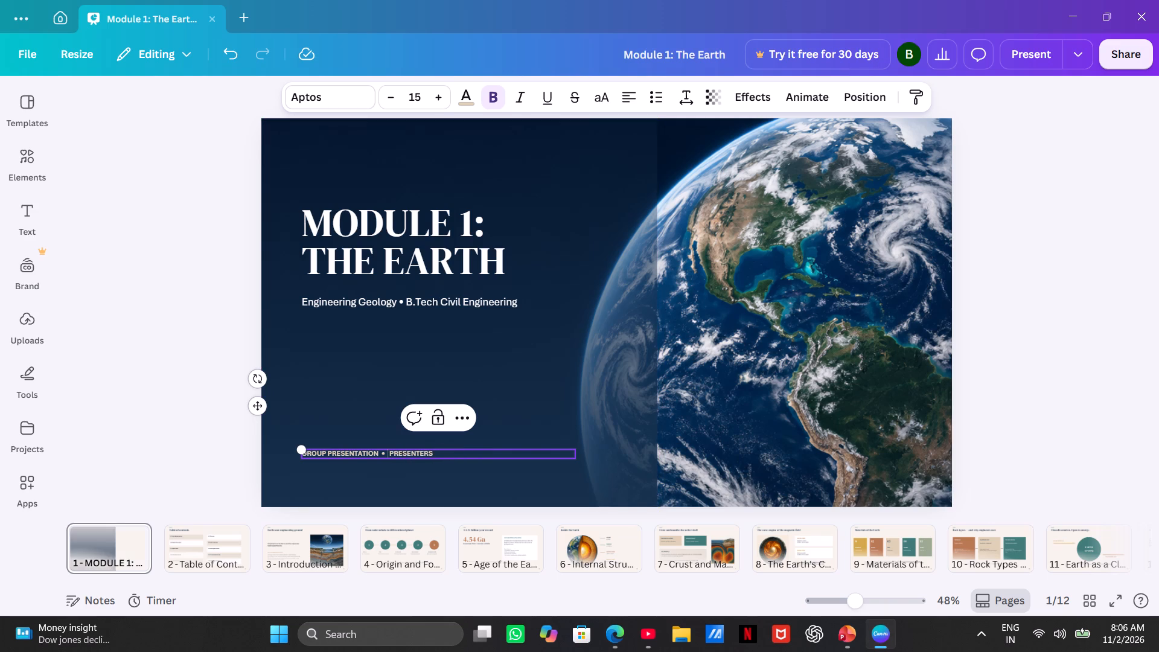
key(5)
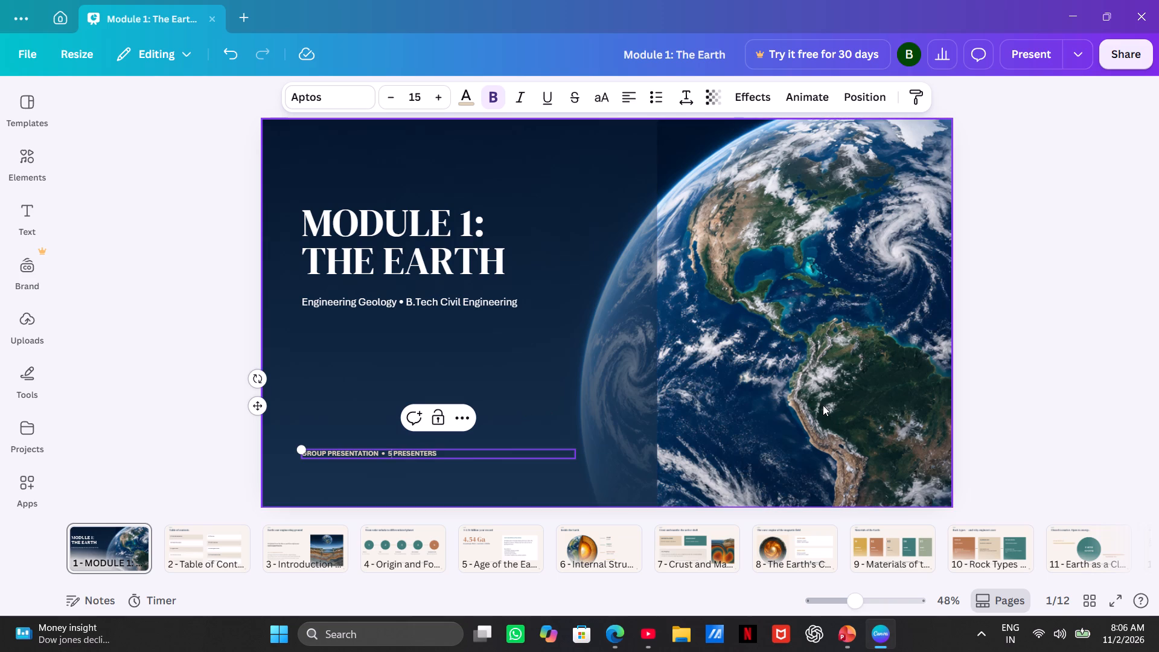
click(823, 405)
Look through the presentation's pages, from the table of contents to the closing Earth spheres page, to review their content.
key(Right)
key(Right)
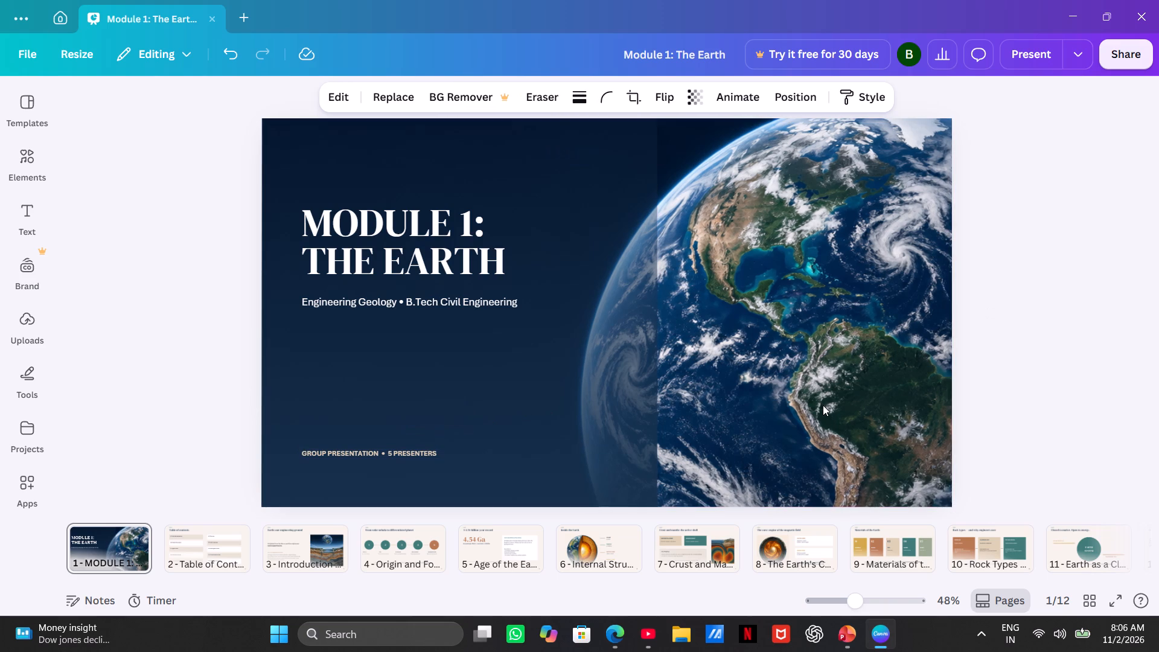
key(Right)
click(206, 555)
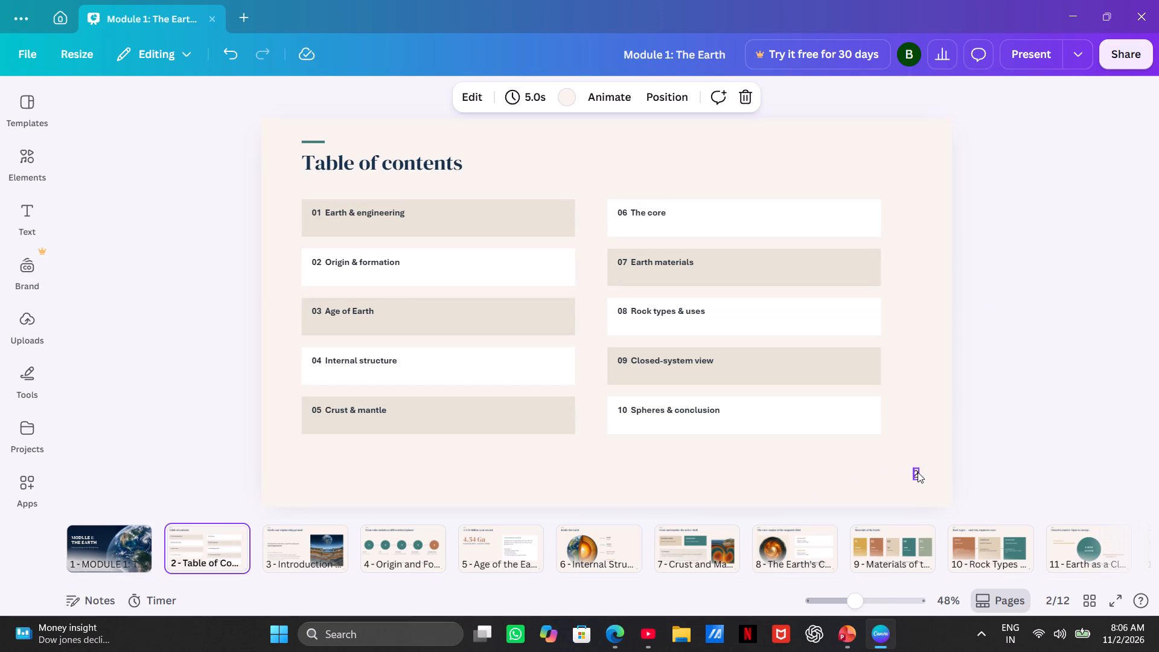
click(487, 552)
click(596, 561)
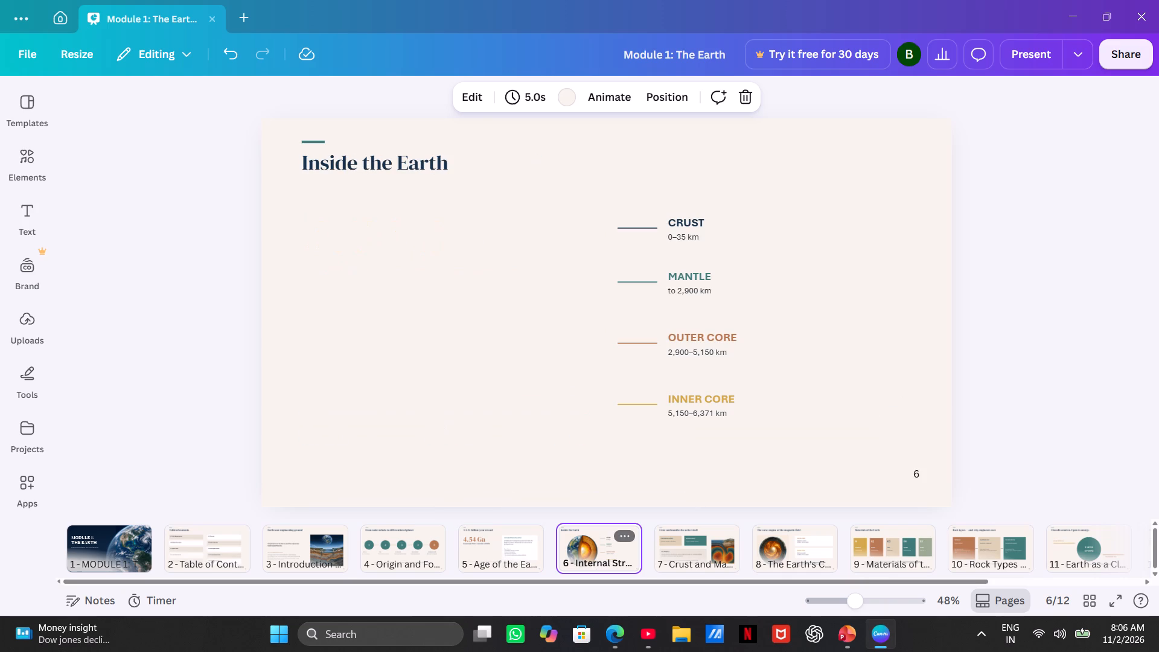
click(724, 561)
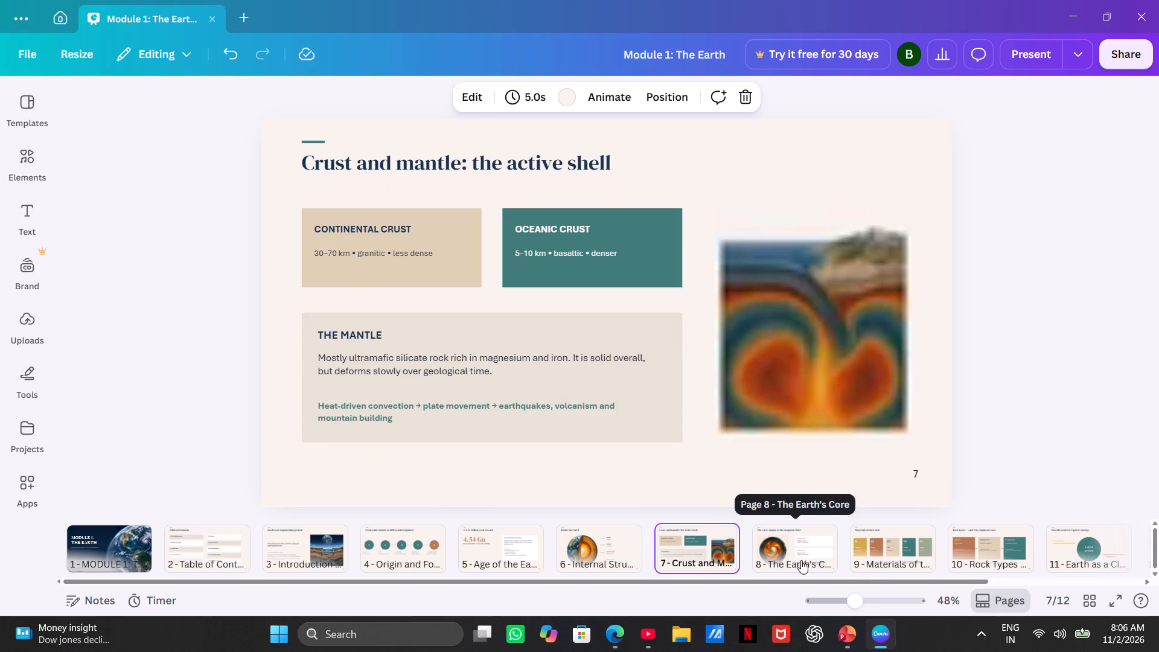
click(801, 560)
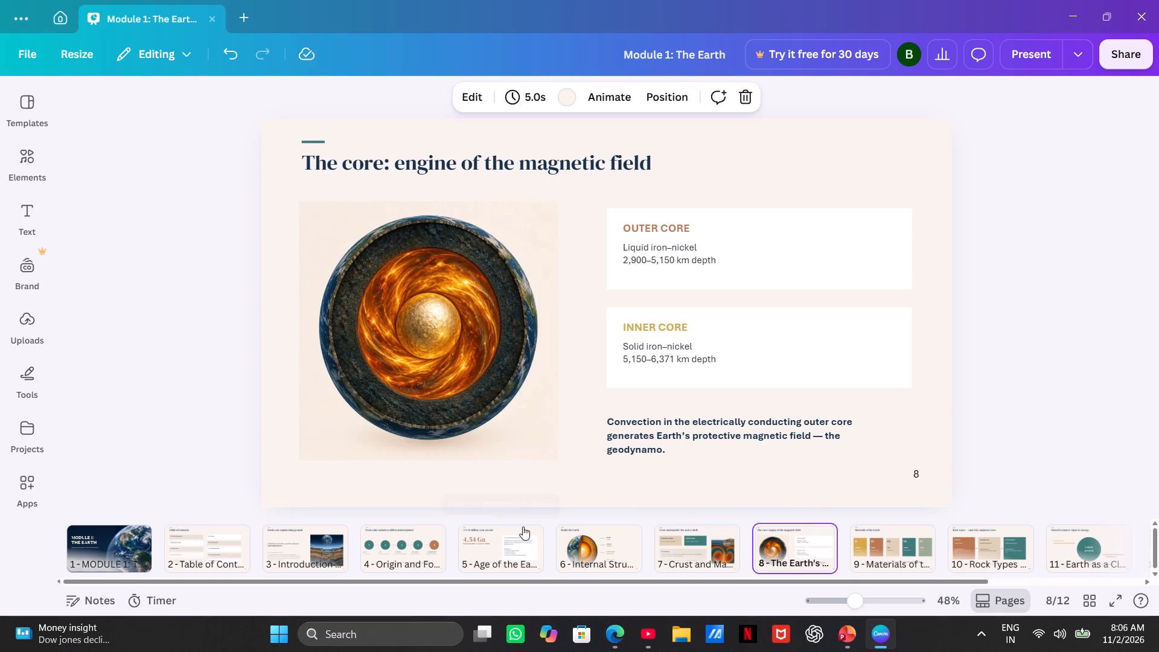
click(283, 528)
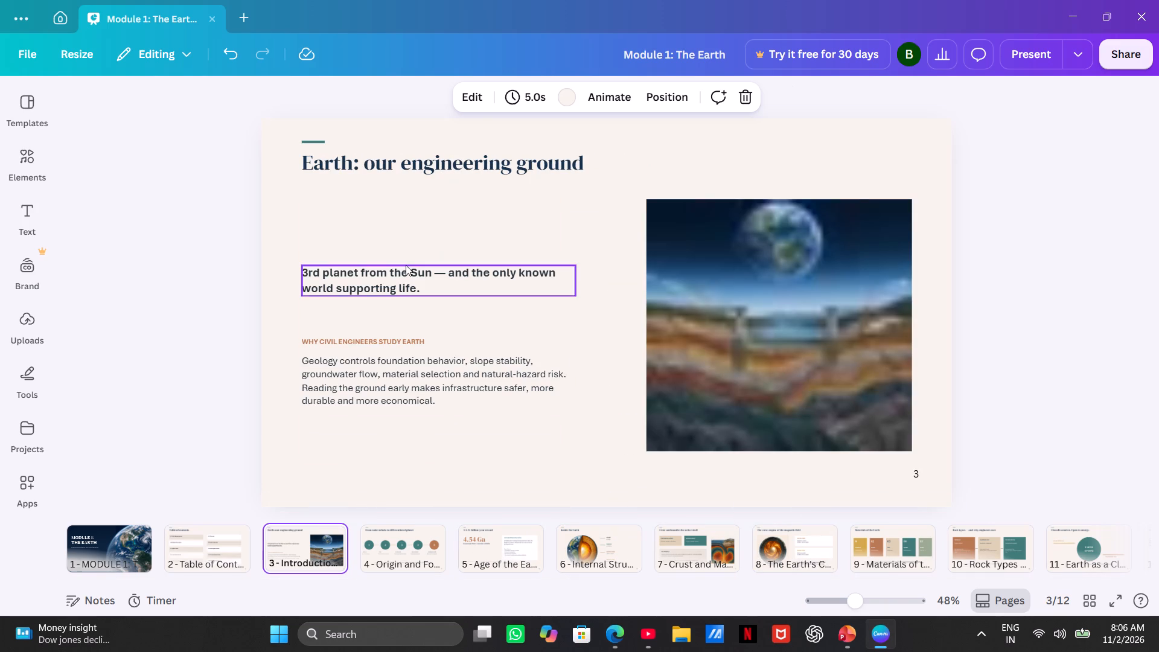
click(81, 557)
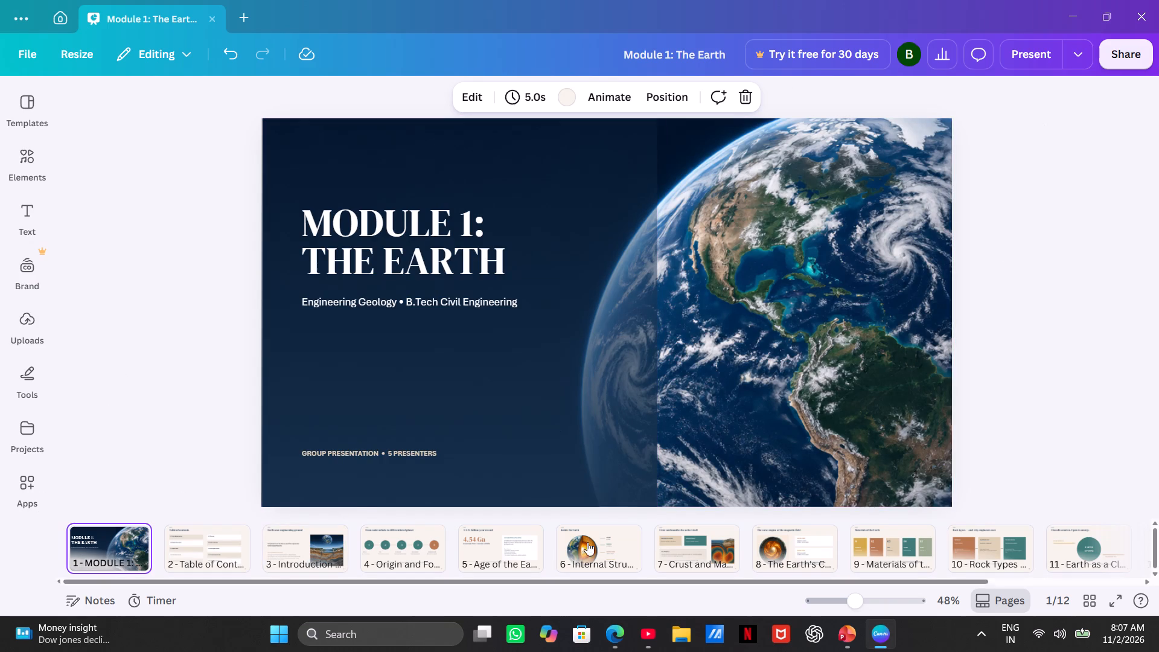
scroll(935, 575, left, 3)
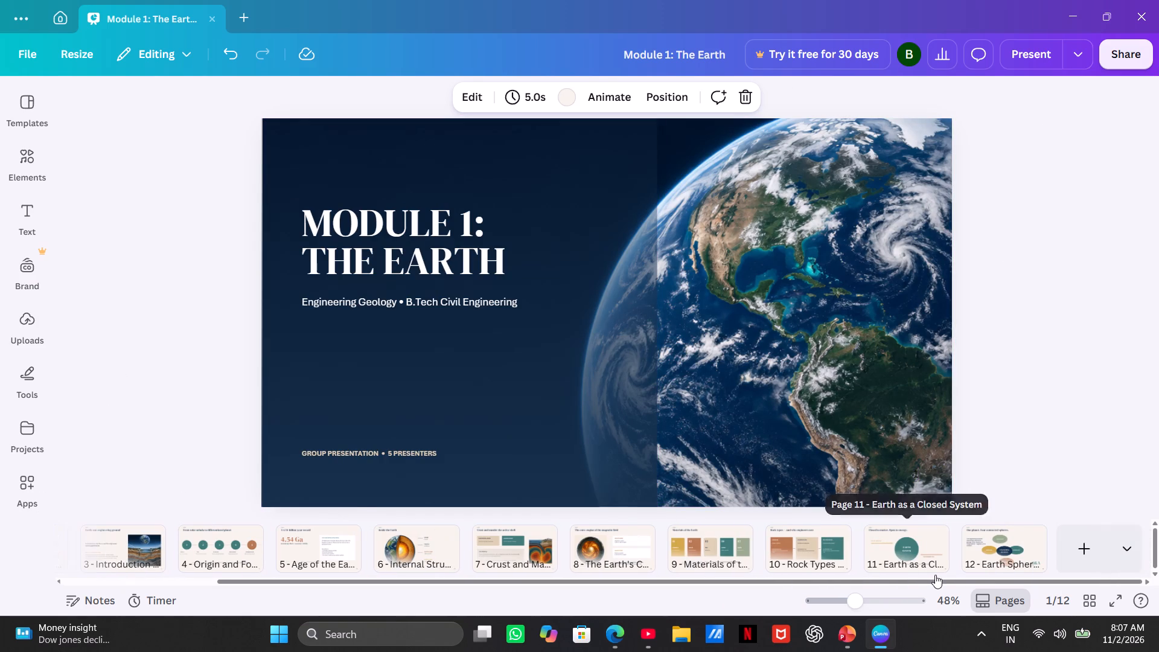
click(1017, 540)
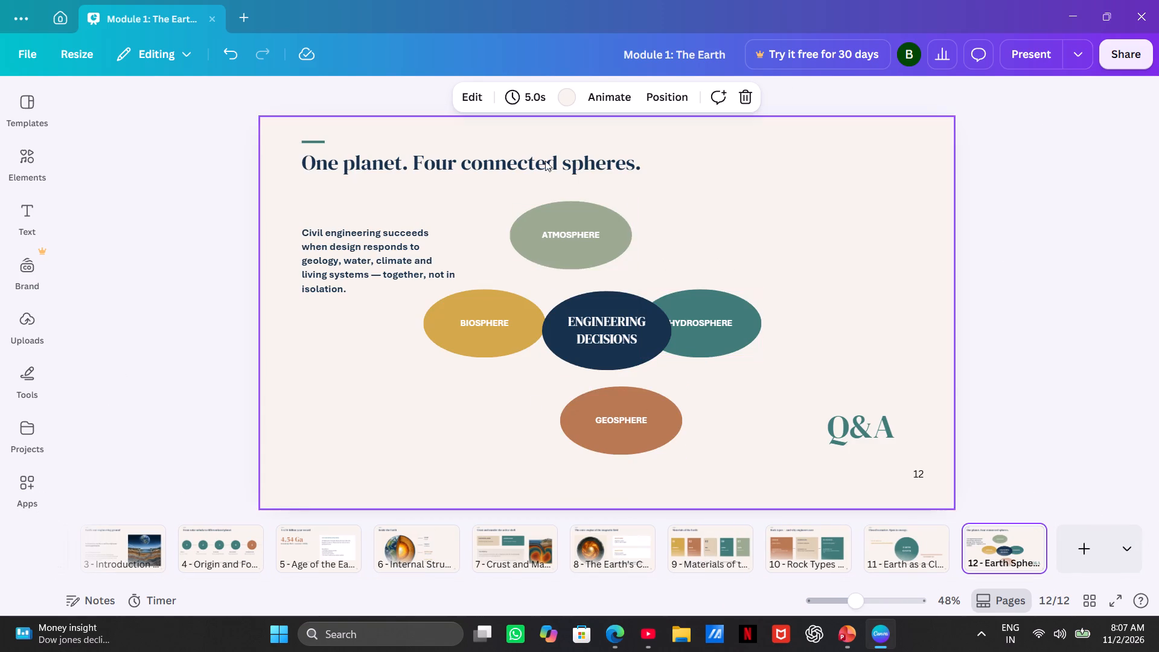
Shorten the heading "Earth: our engineering ground" on page 3 to "Earth".
click(143, 542)
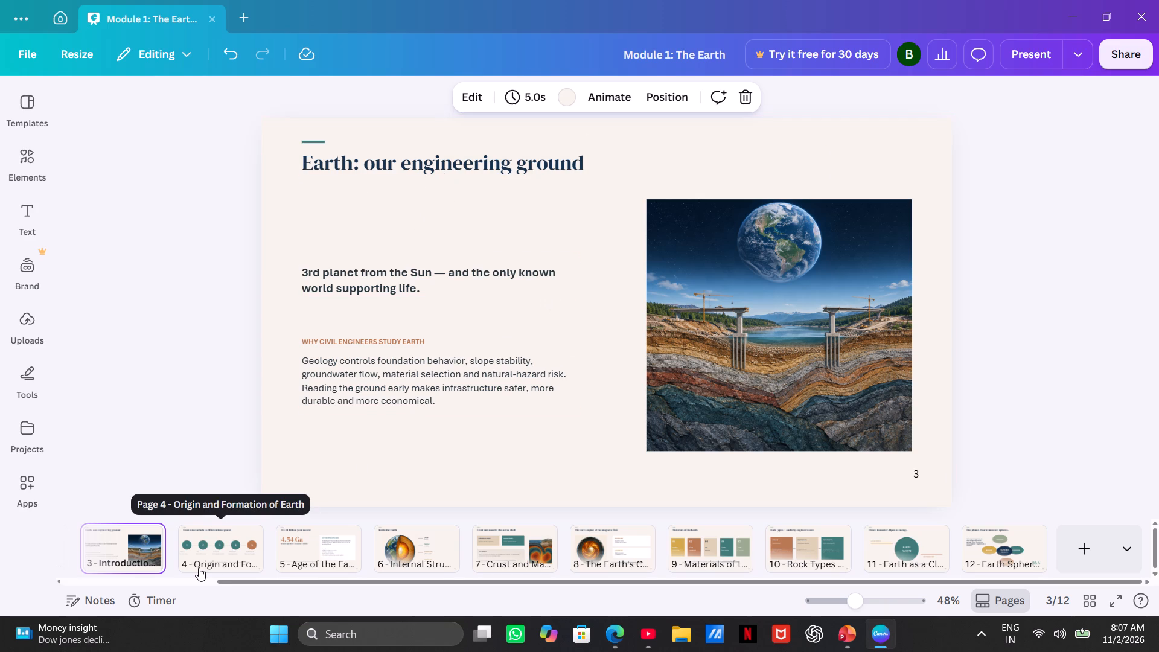
scroll(199, 567, right, 2)
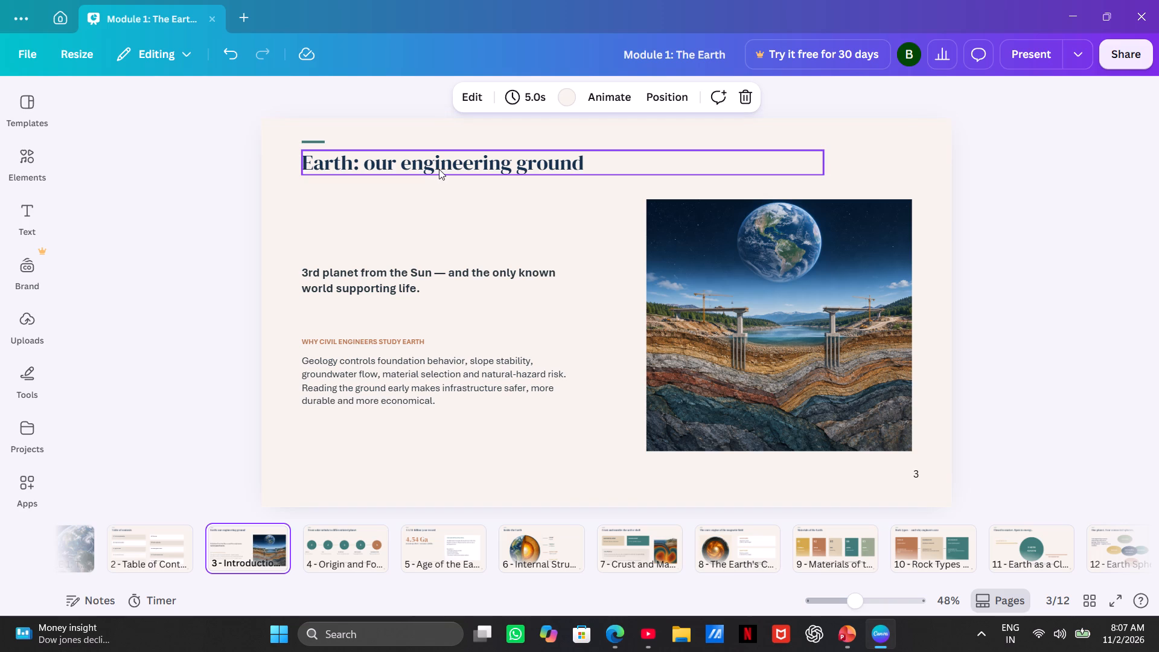
click(584, 156)
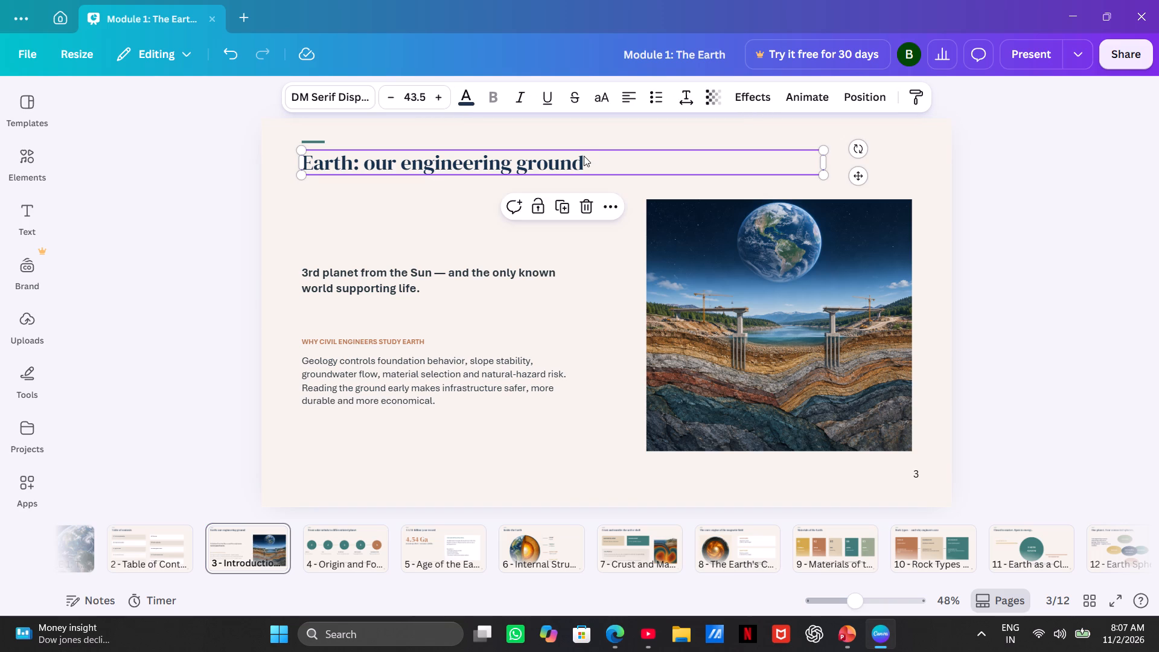
click(585, 158)
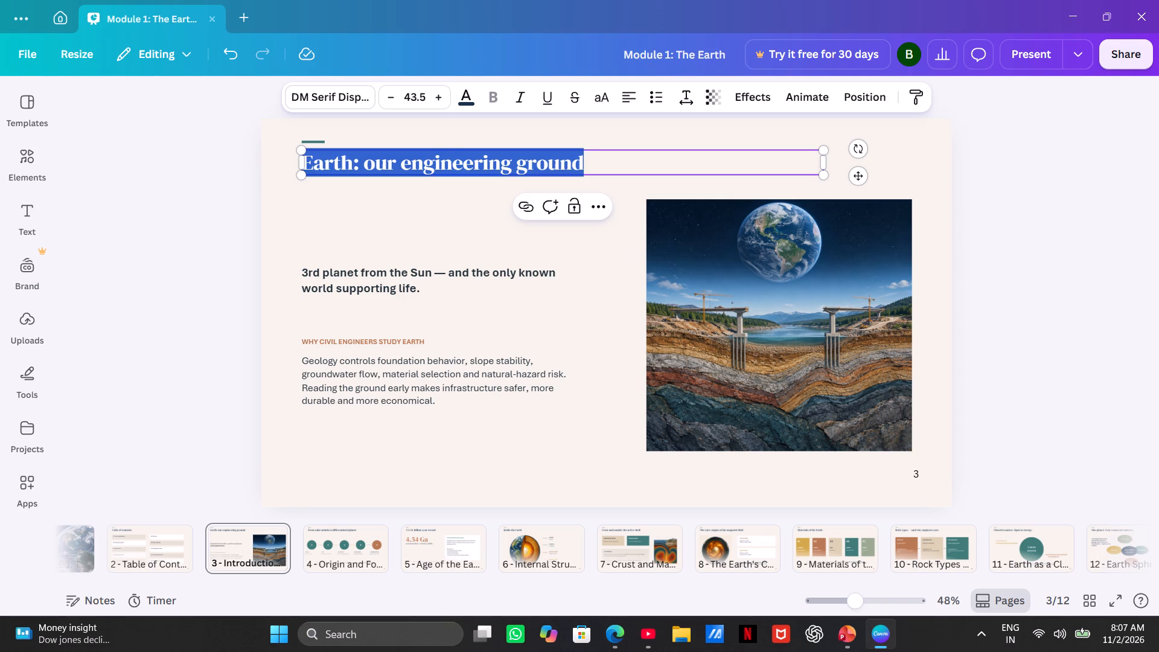
click(352, 162)
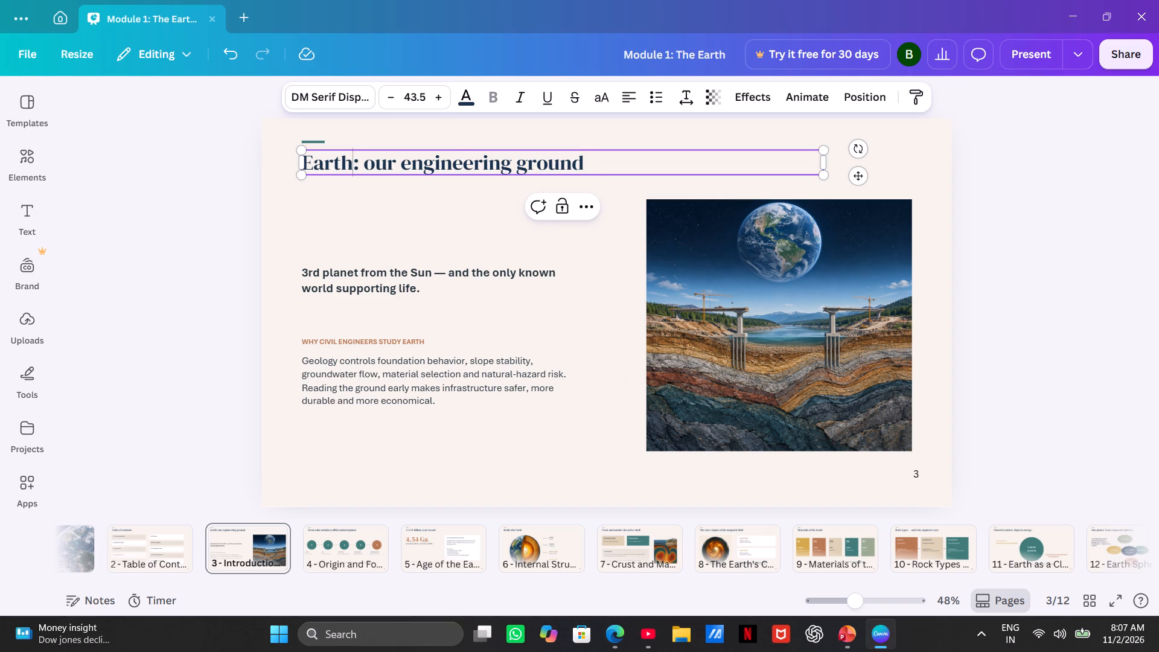
click(585, 158)
key(BackSpace)
key(BackSpace)
key(BackSpace)
key(BackSpace)
key(BackSpace)
key(BackSpace)
key(BackSpace)
key(BackSpace)
key(BackSpace)
key(BackSpace)
key(BackSpace)
key(BackSpace)
key(BackSpace)
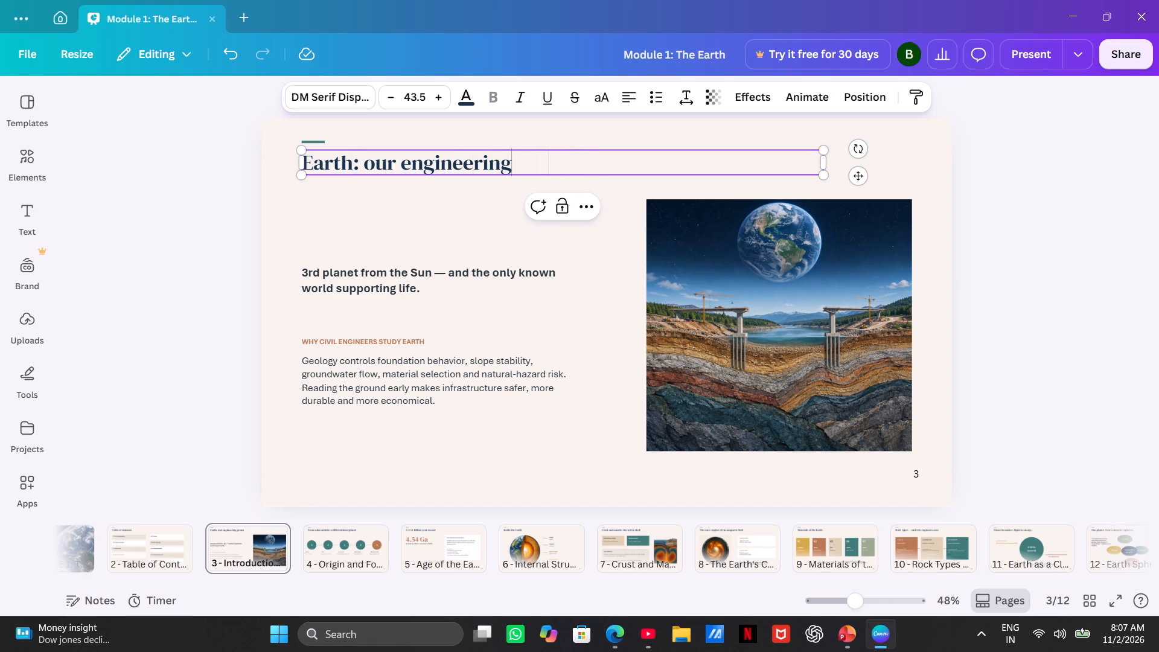
key(BackSpace)
key(BackSpace)
key(BackSpace)
key(BackSpace)
key(BackSpace)
key(BackSpace)
key(BackSpace)
key(BackSpace)
key(BackSpace)
key(BackSpace)
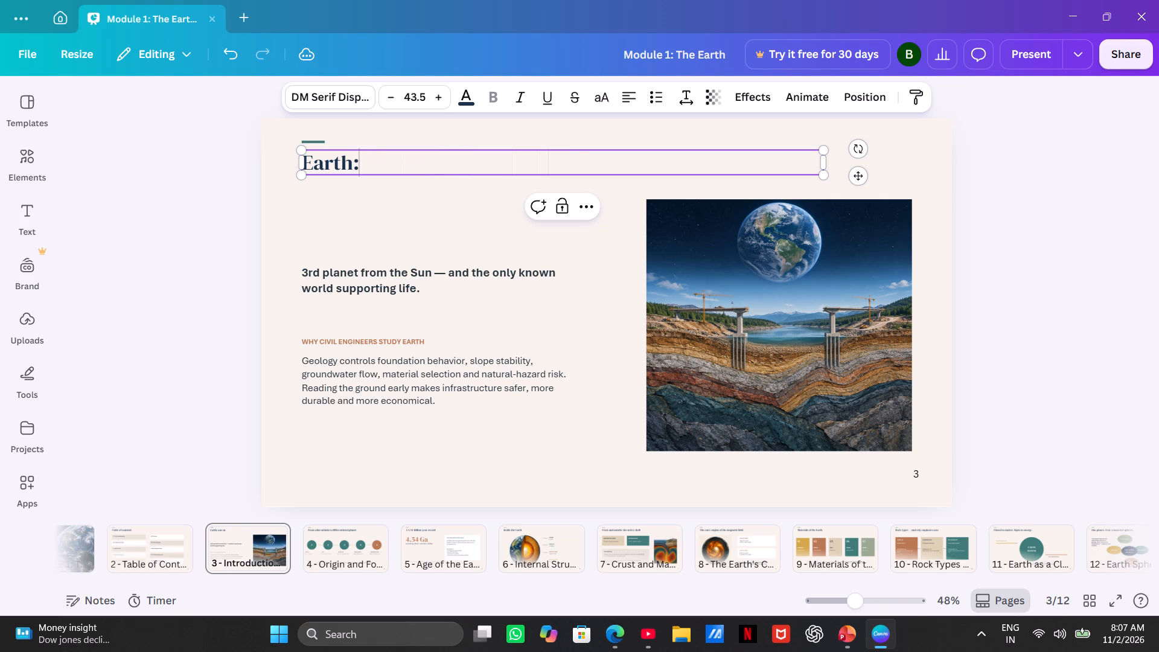
key(BackSpace)
click(572, 341)
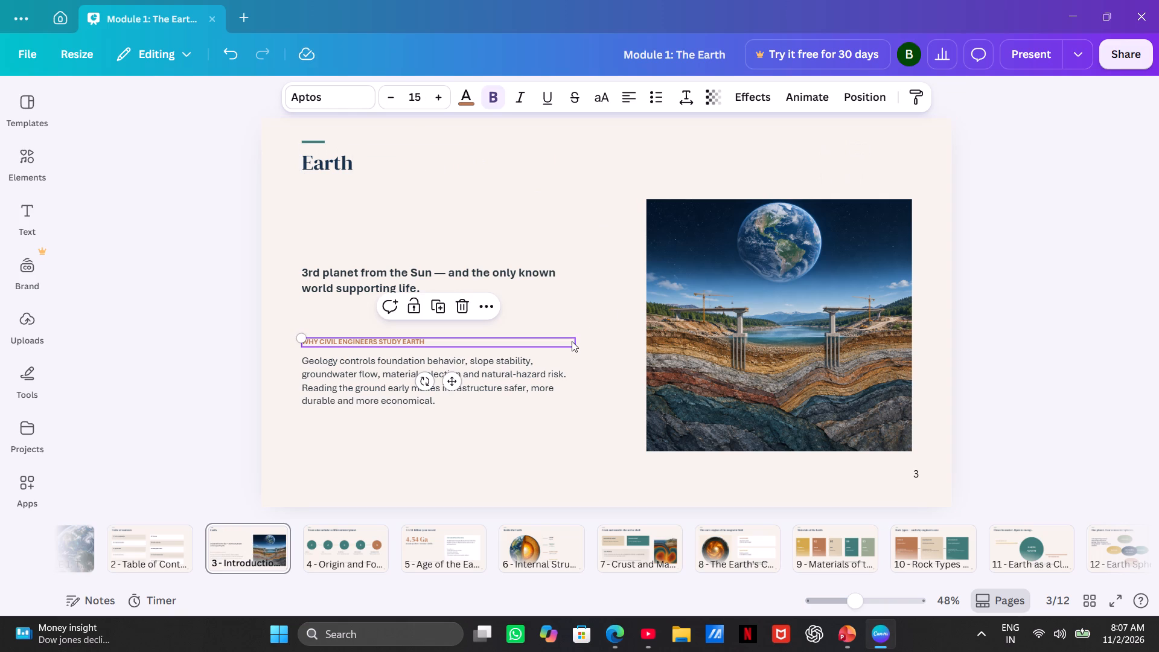
Narrow the text box of page 3's "Earth" heading around the word and enlarge the heading to font size 79.8.
click(335, 157)
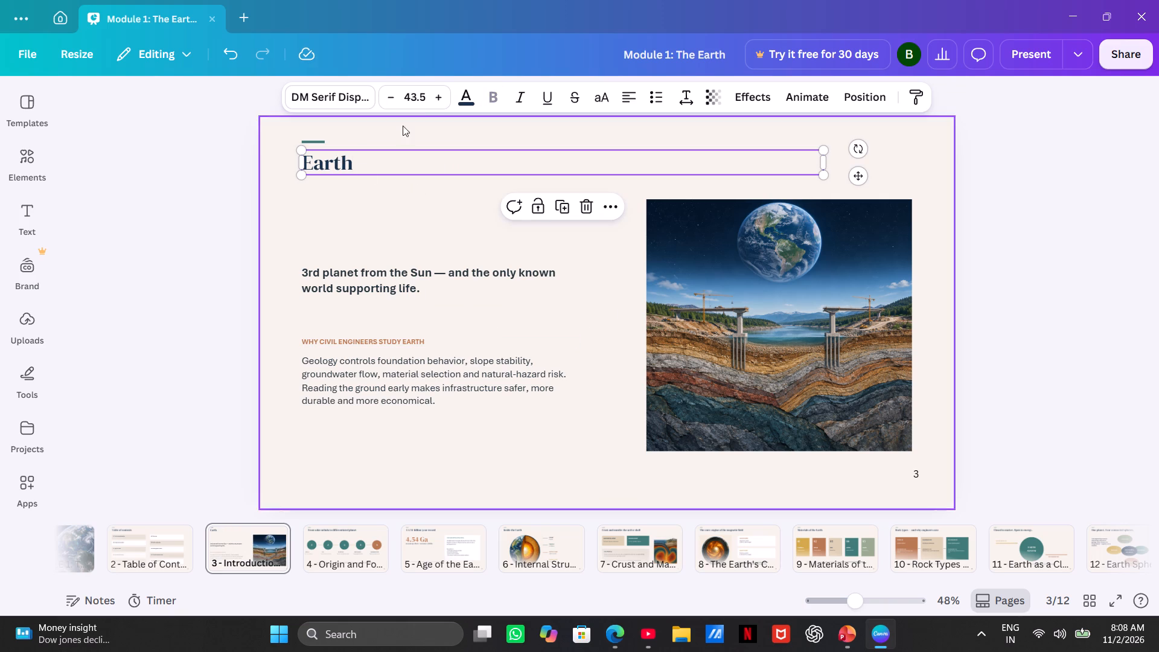
triple_click(438, 99)
triple_click(438, 99)
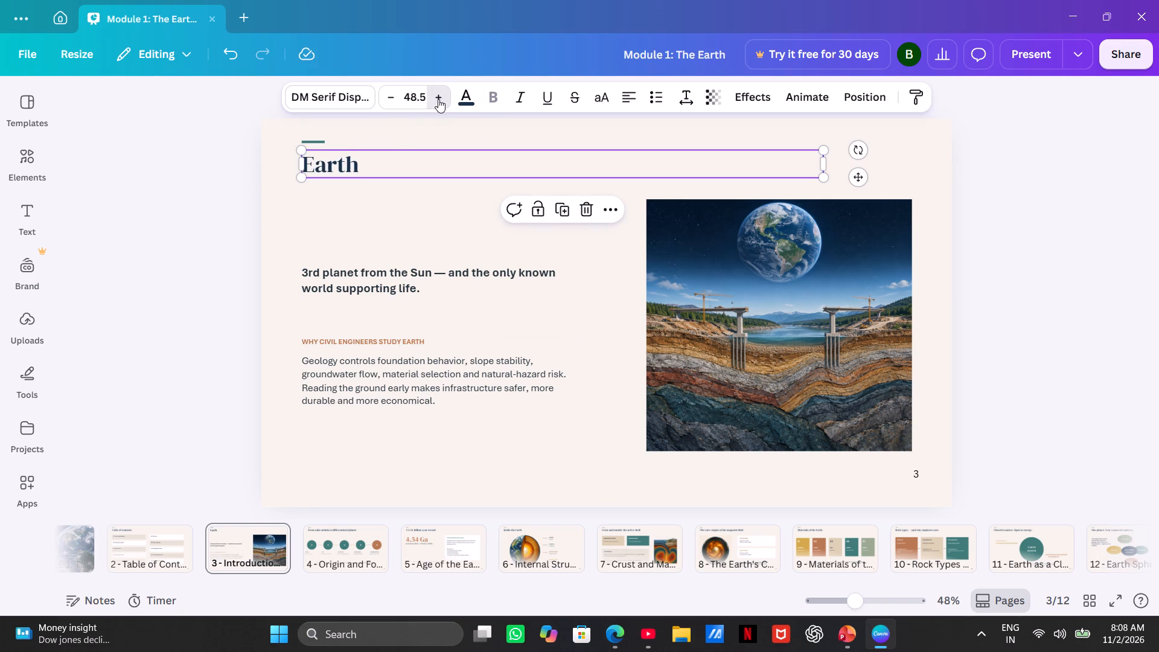
triple_click(438, 99)
click(438, 99)
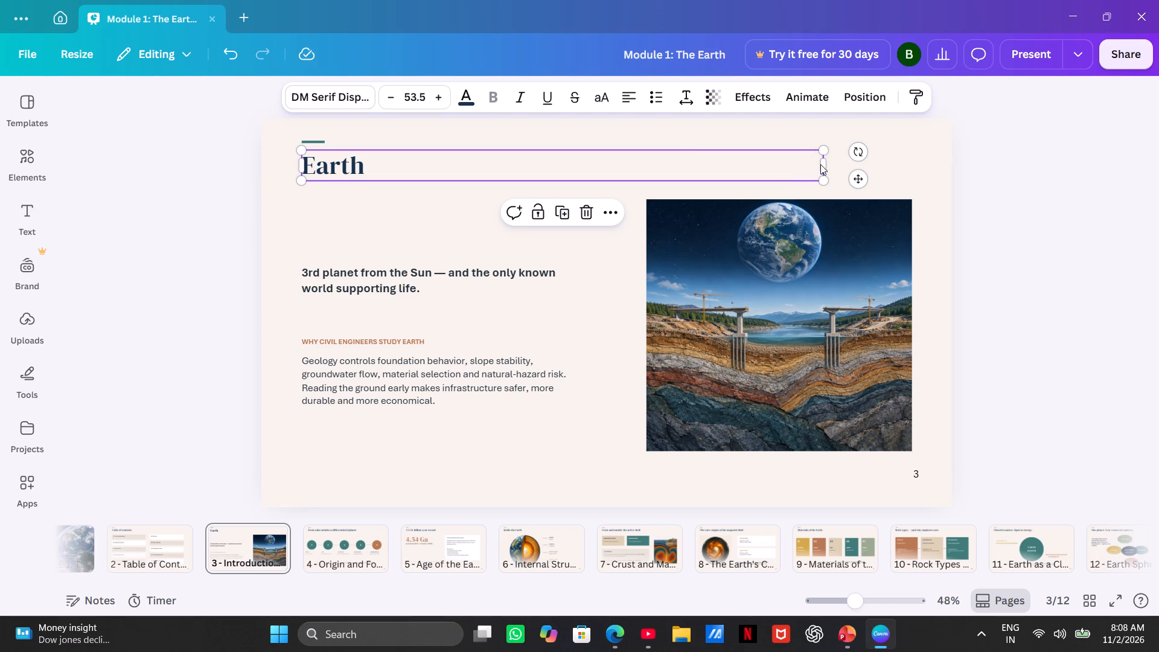
drag(828, 164, 412, 164)
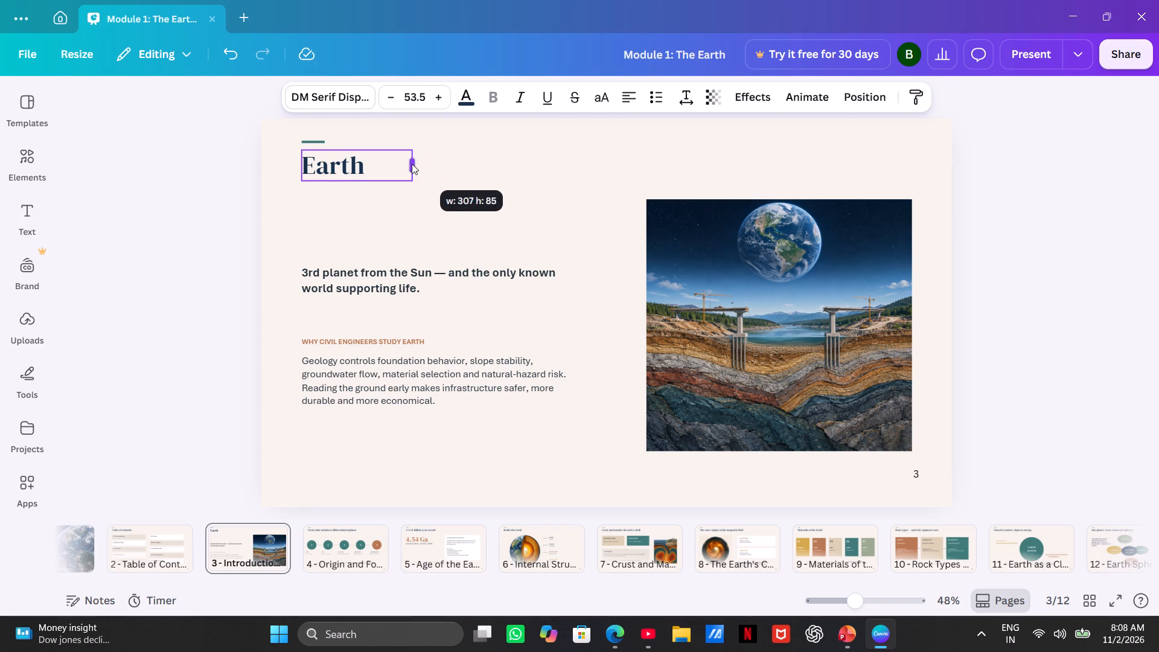
drag(412, 164, 378, 170)
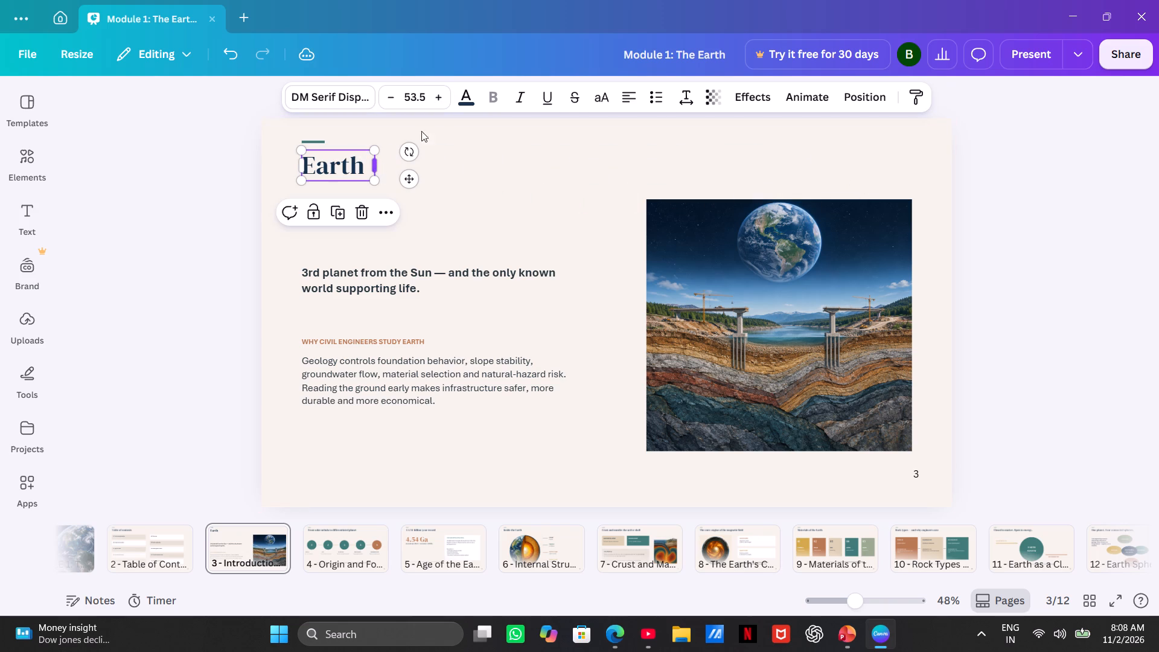
triple_click(441, 94)
triple_click(441, 94)
drag(441, 94, 375, 188)
drag(375, 188, 389, 190)
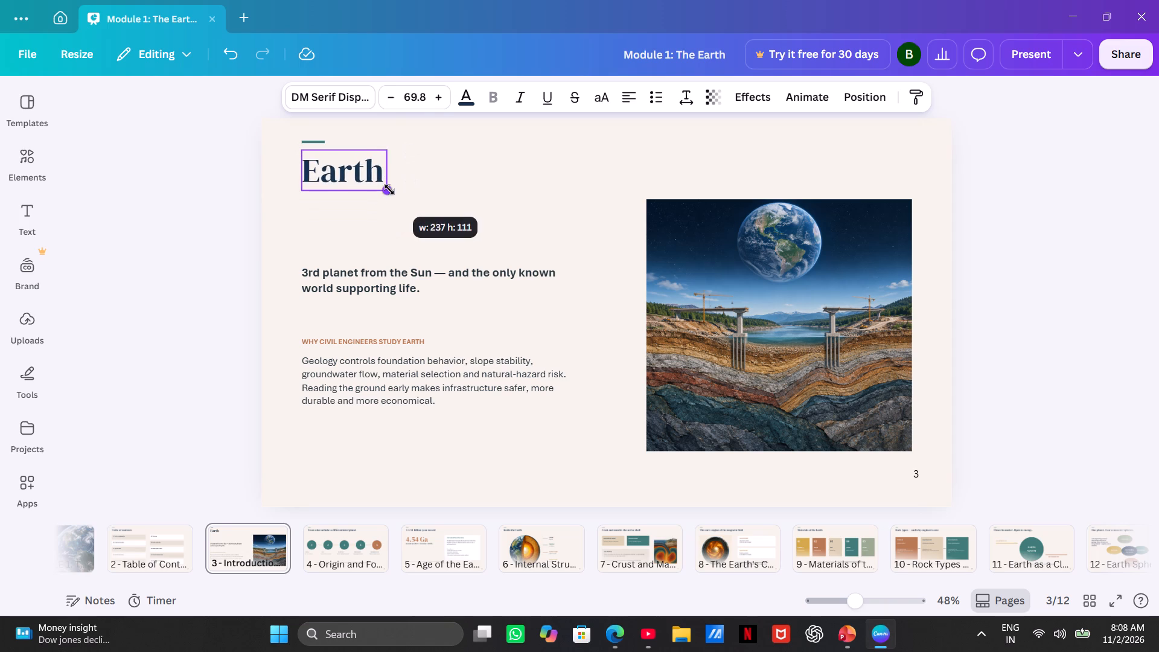
drag(389, 190, 401, 194)
click(526, 221)
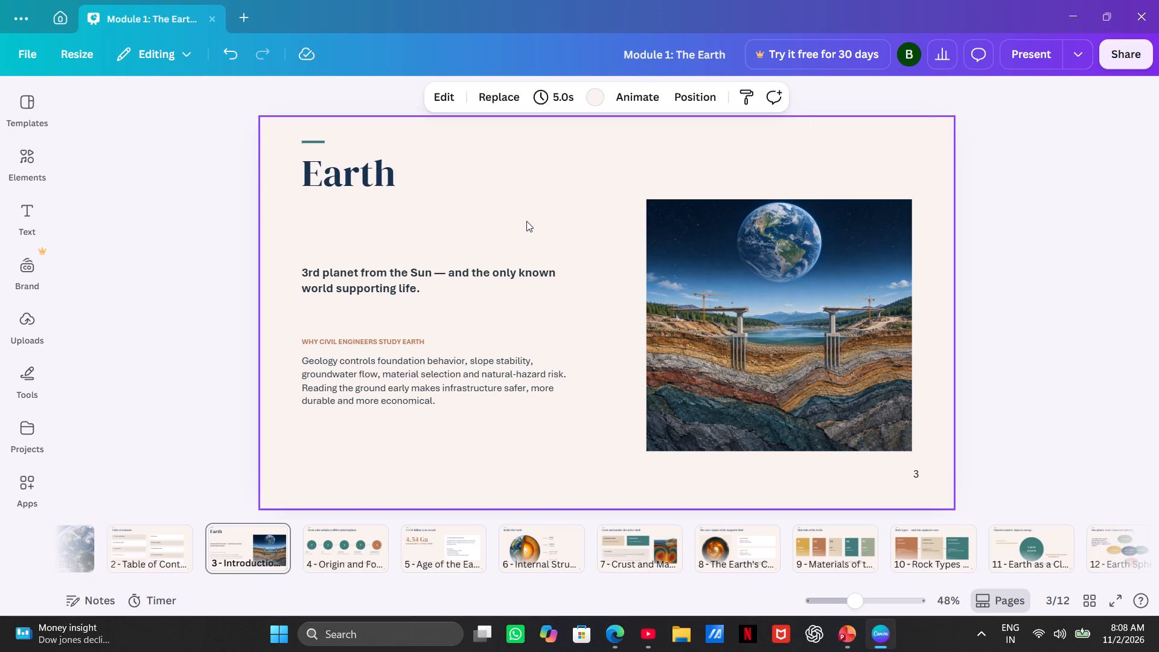
Move the "Earth" heading on page 3 slightly up, closer to the short accent line.
click(353, 176)
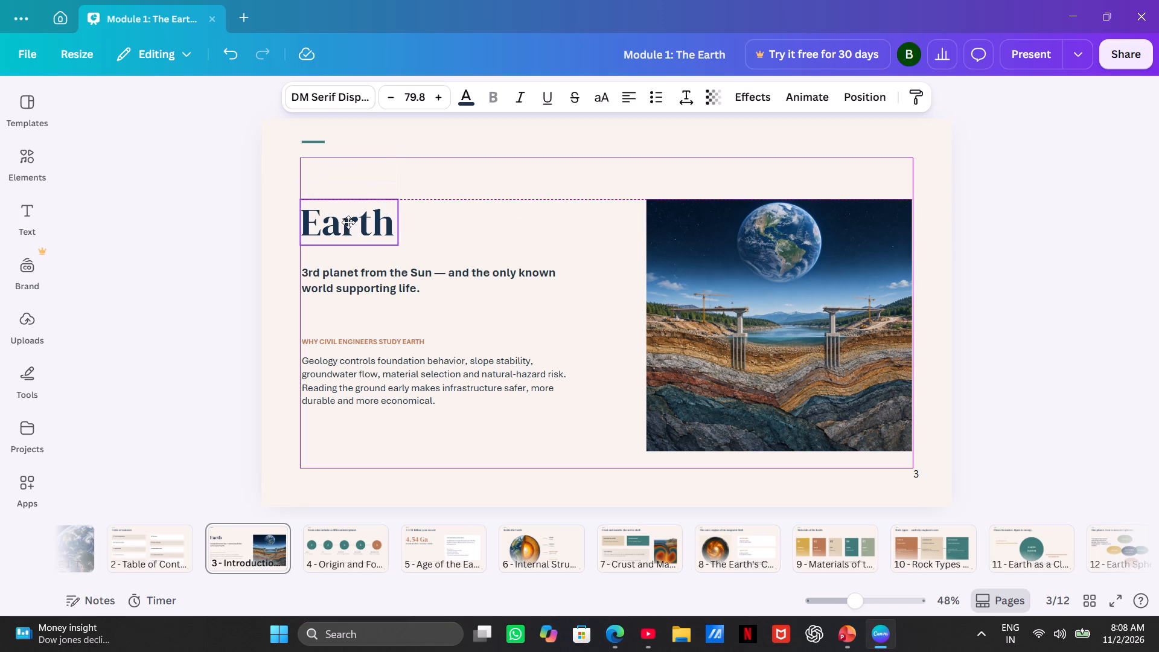
click(452, 236)
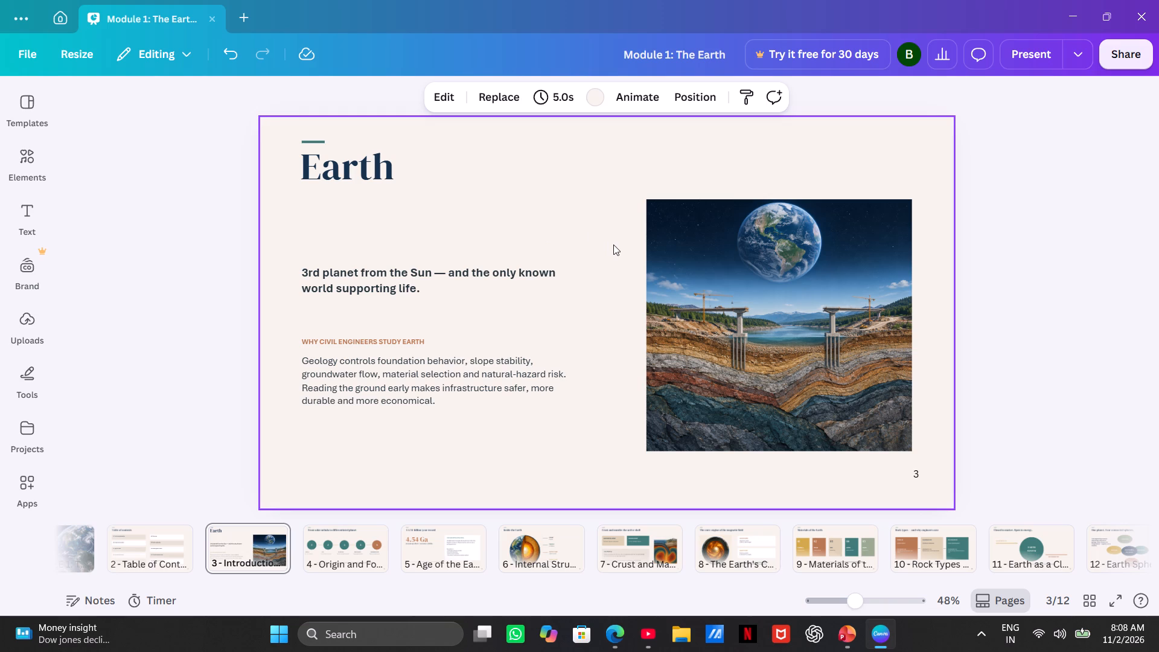
Move page 3's "3rd planet from the Sun" statement up to sit just beneath the "Earth" heading.
drag(403, 280, 404, 228)
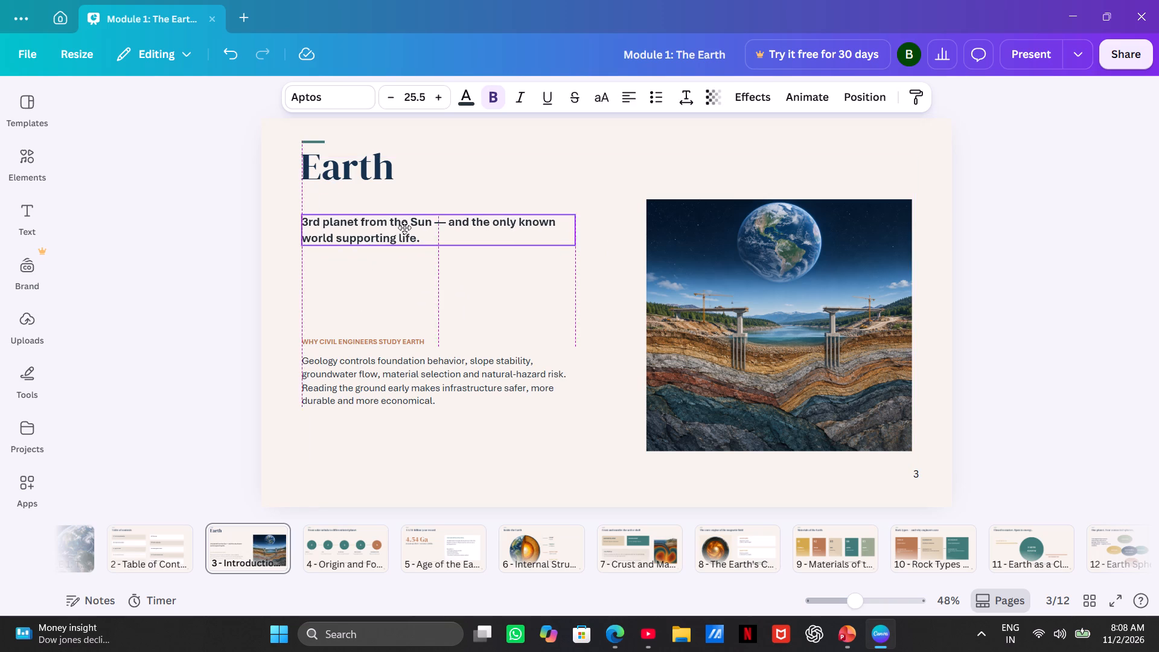
drag(404, 228, 403, 237)
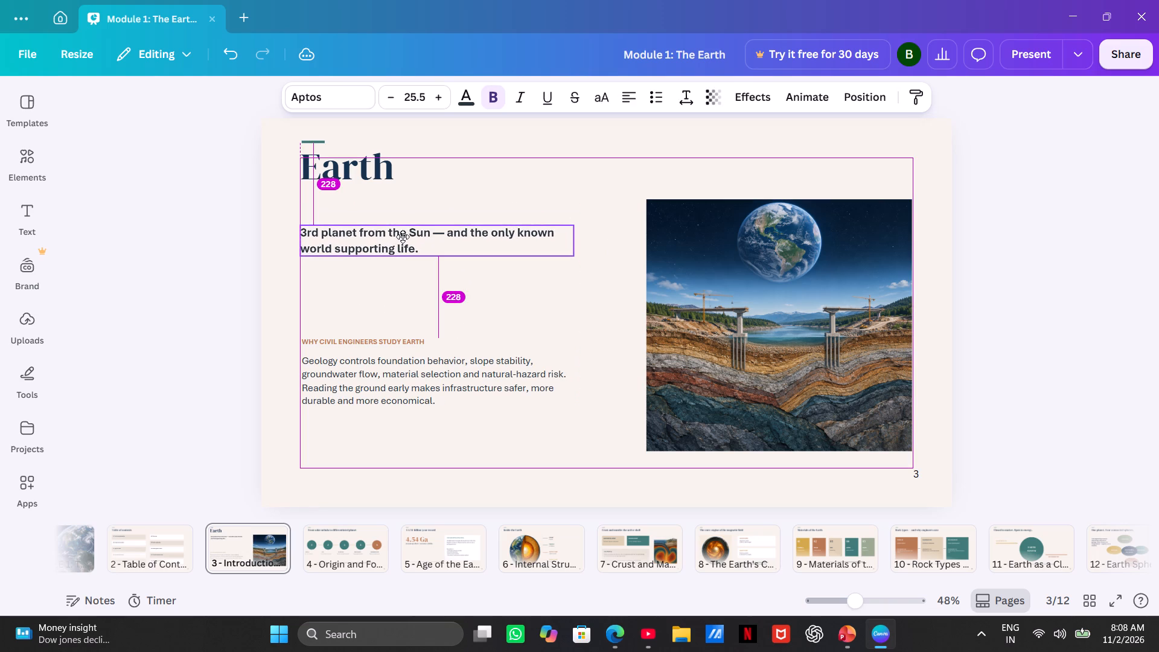
drag(403, 237, 403, 232)
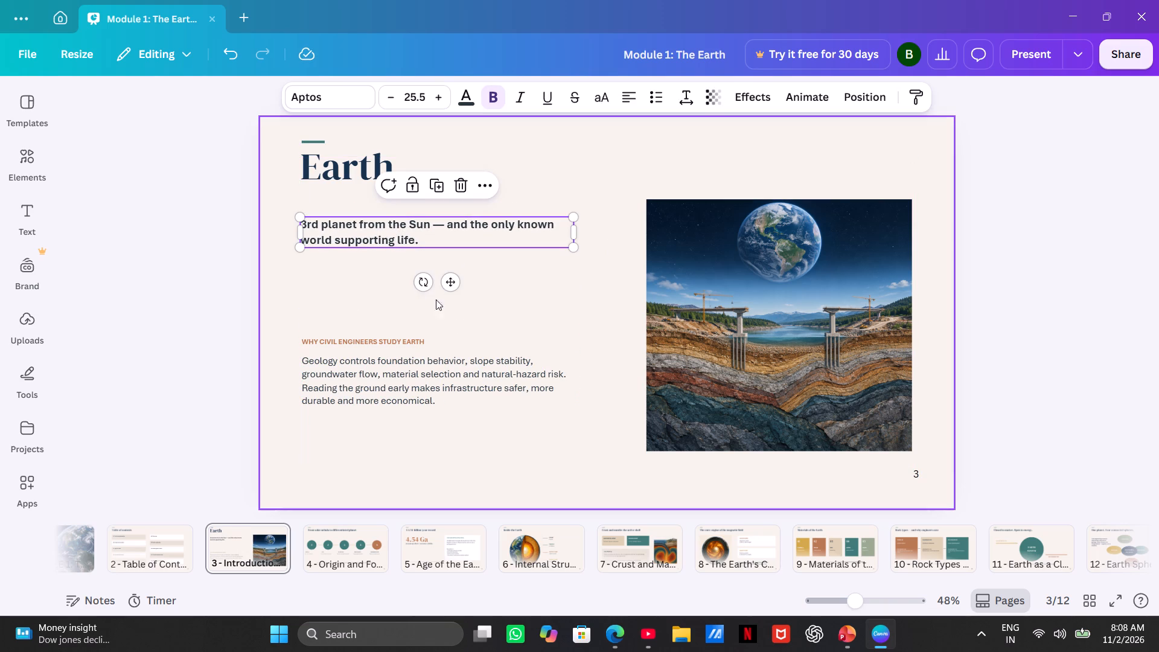
click(522, 313)
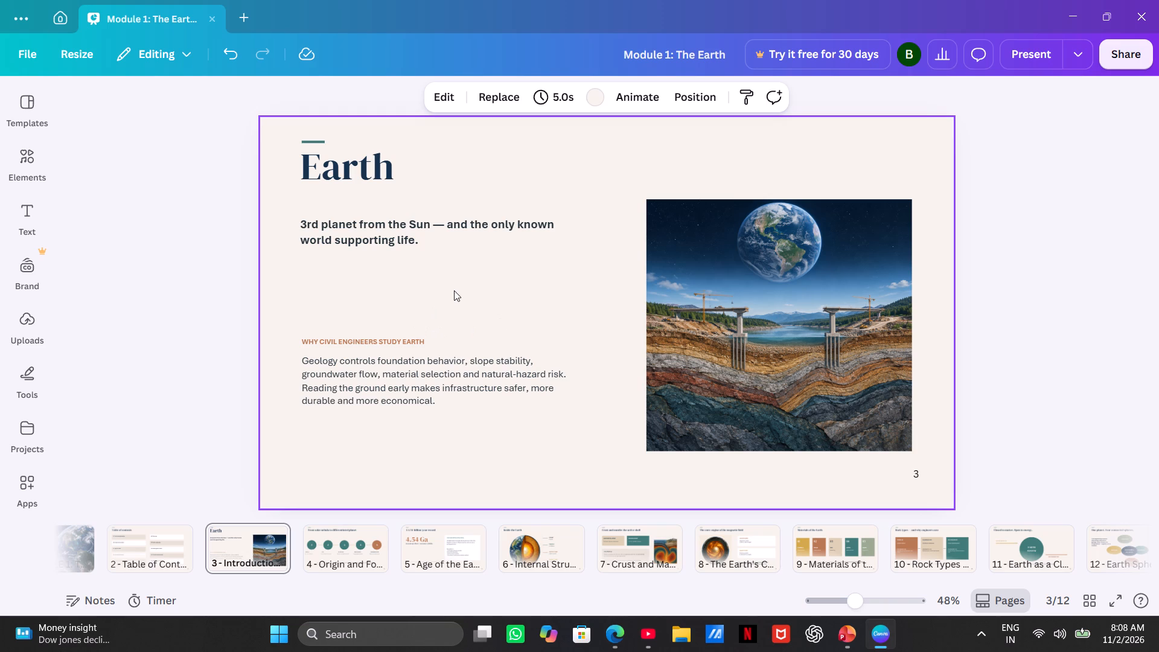
scroll(505, 293, down, 1)
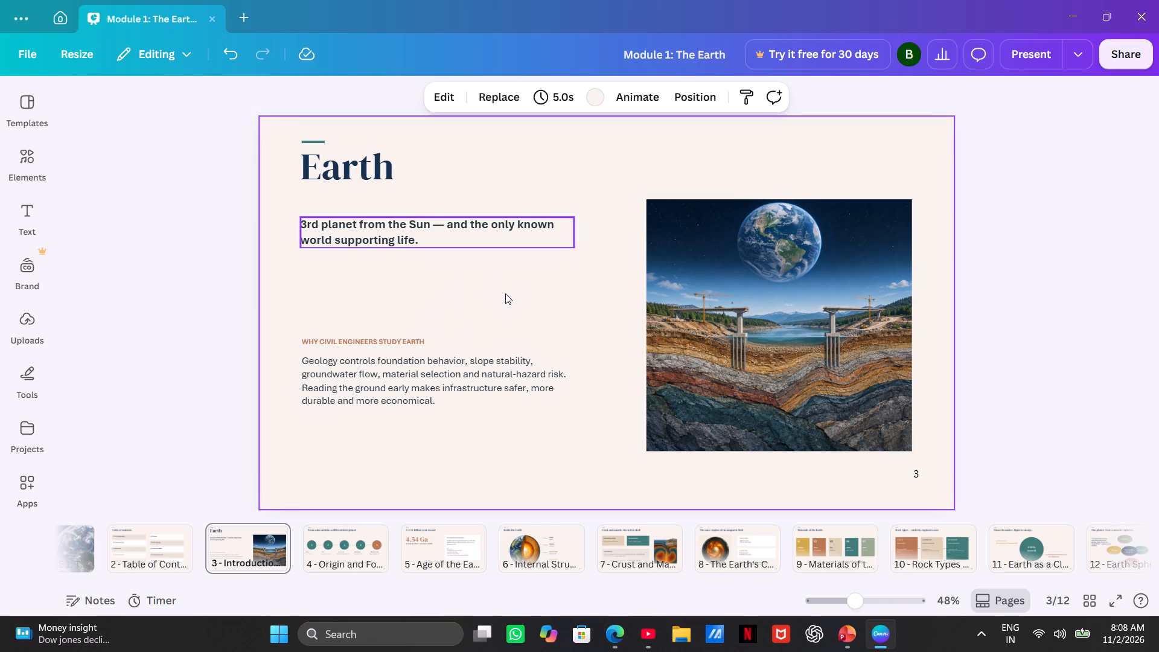
click(401, 245)
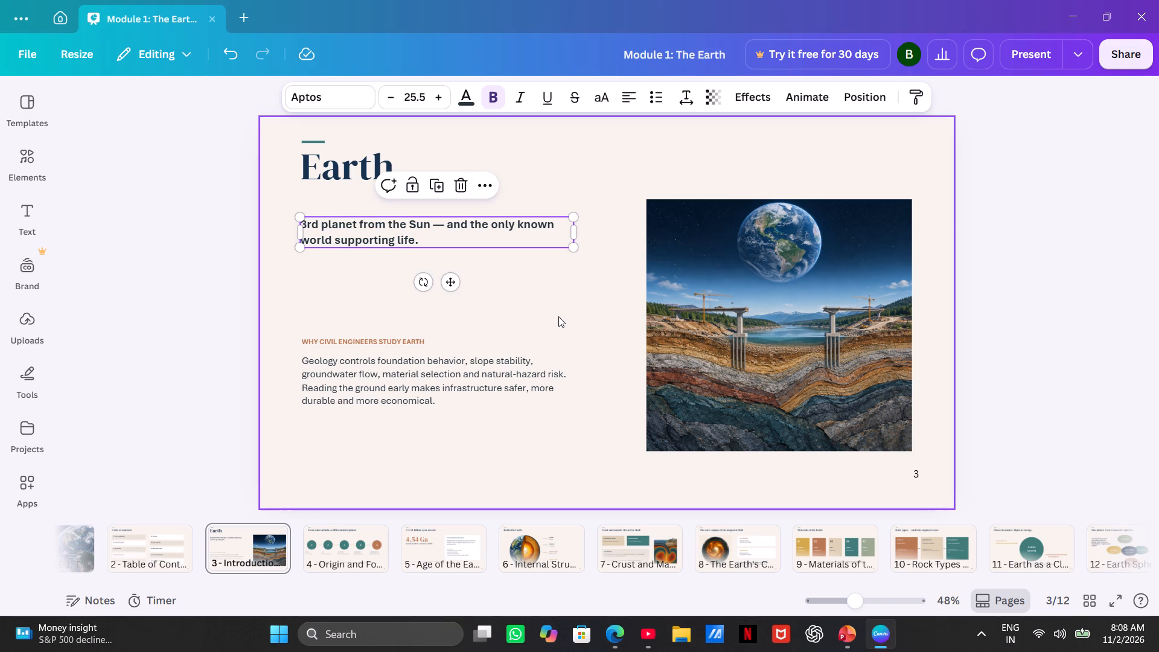
click(558, 316)
Enlarge page 3's paragraph beginning "Geology controls foundation behavior" to font size 22.5.
click(433, 368)
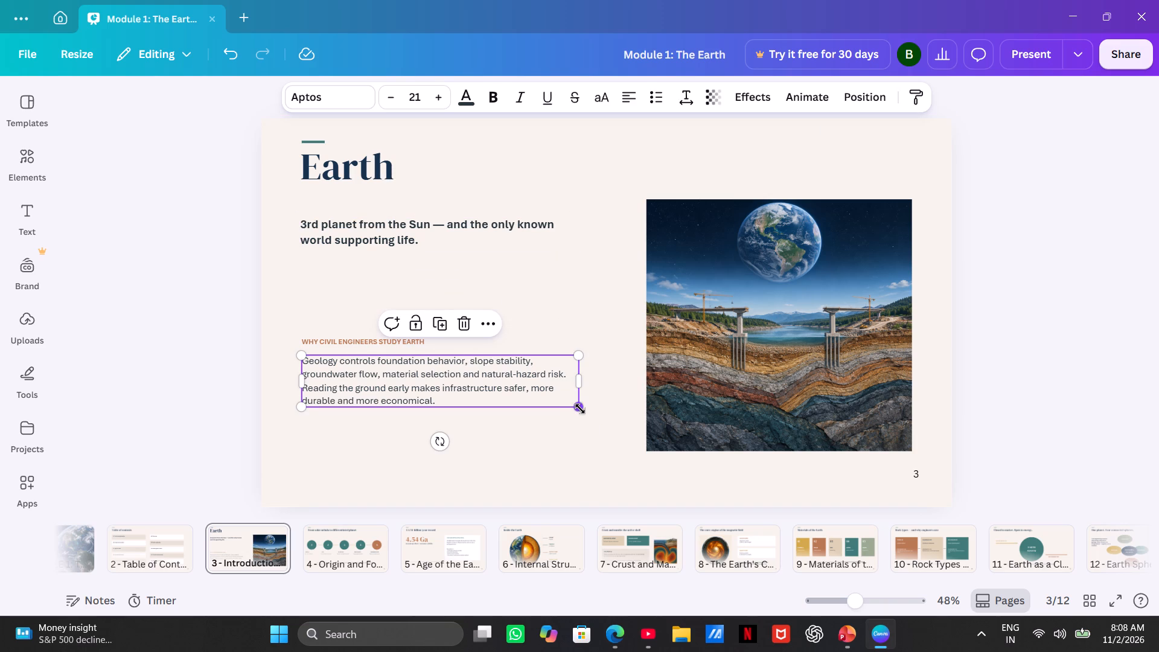
drag(580, 409, 597, 423)
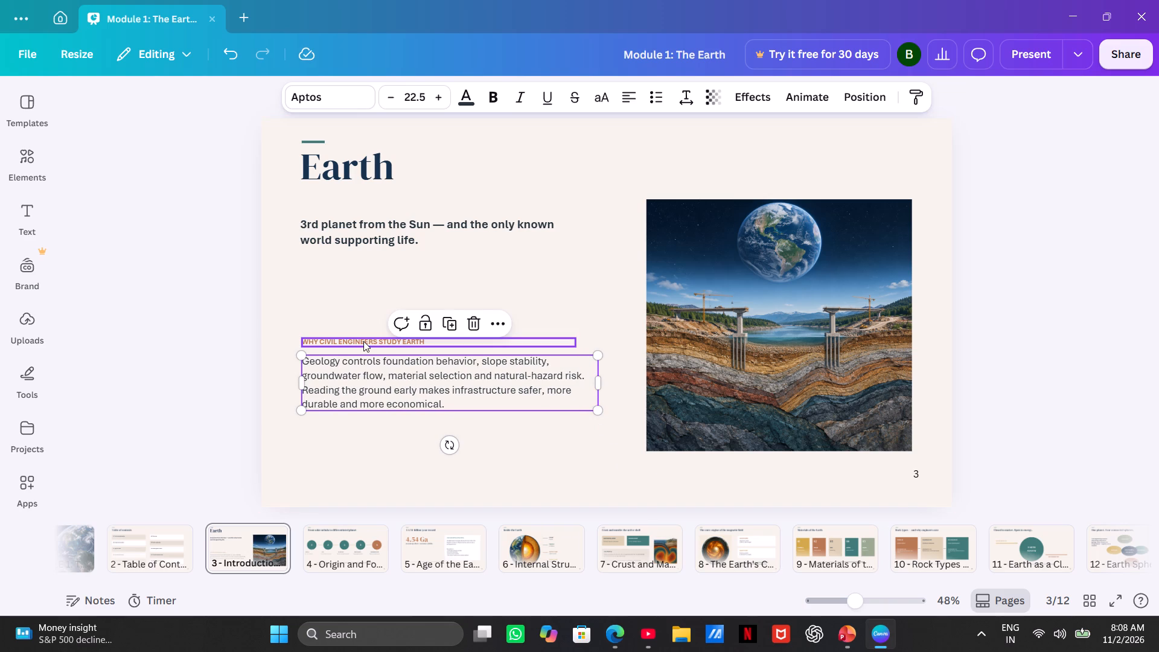
Set the "WHY CIVIL ENGINEERS STUDY EARTH" label on page 3 to font size 21.
click(363, 341)
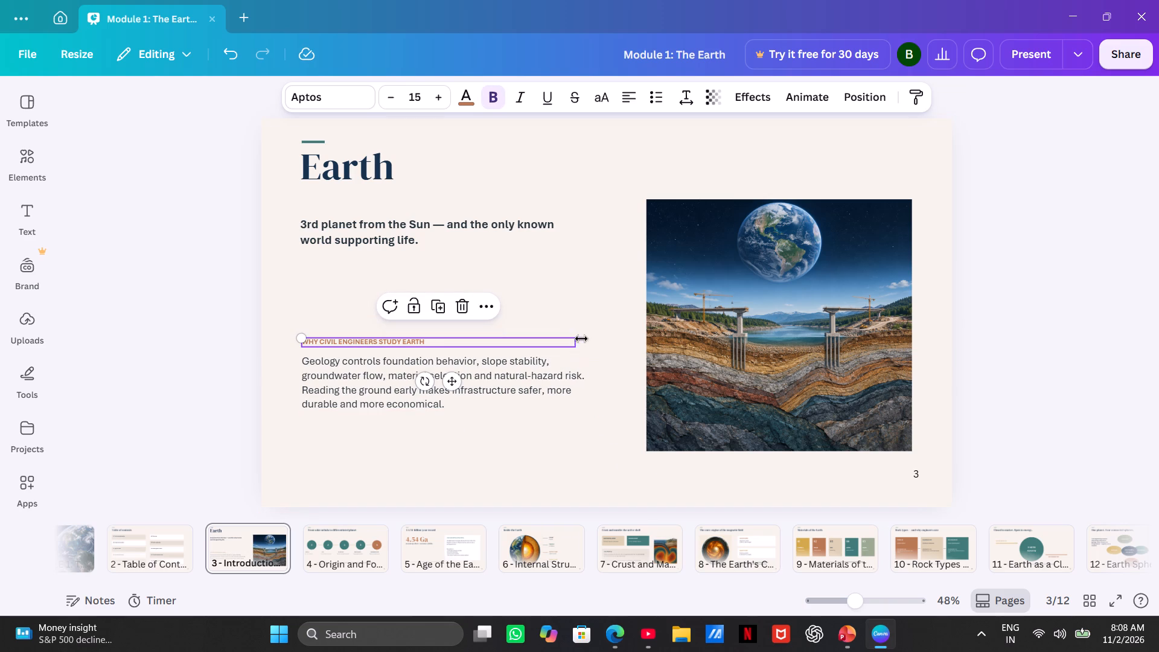
triple_click(435, 95)
triple_click(435, 95)
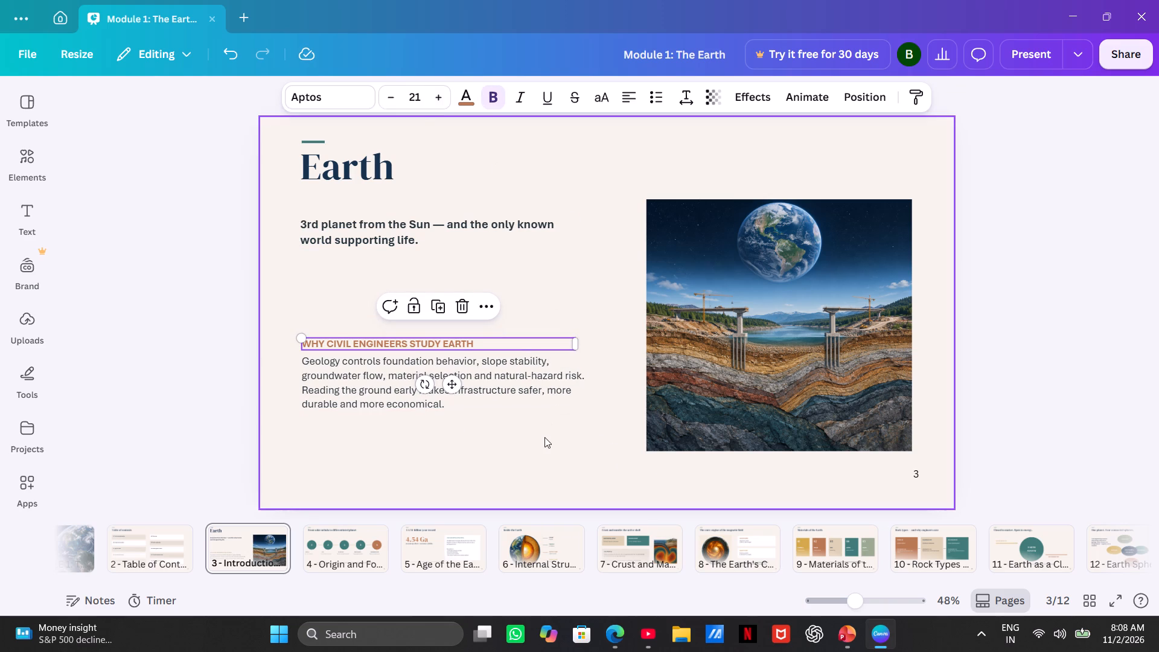
click(544, 437)
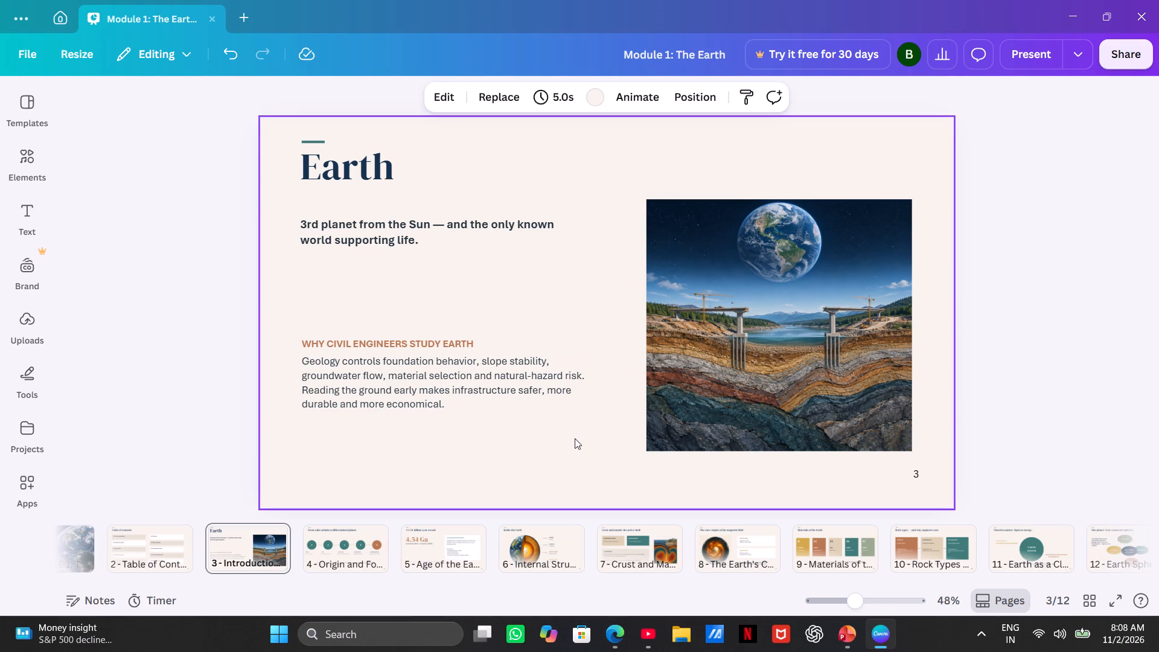
Increase the font size of page 3's "3rd planet from the Sun" statement by one increment.
click(392, 240)
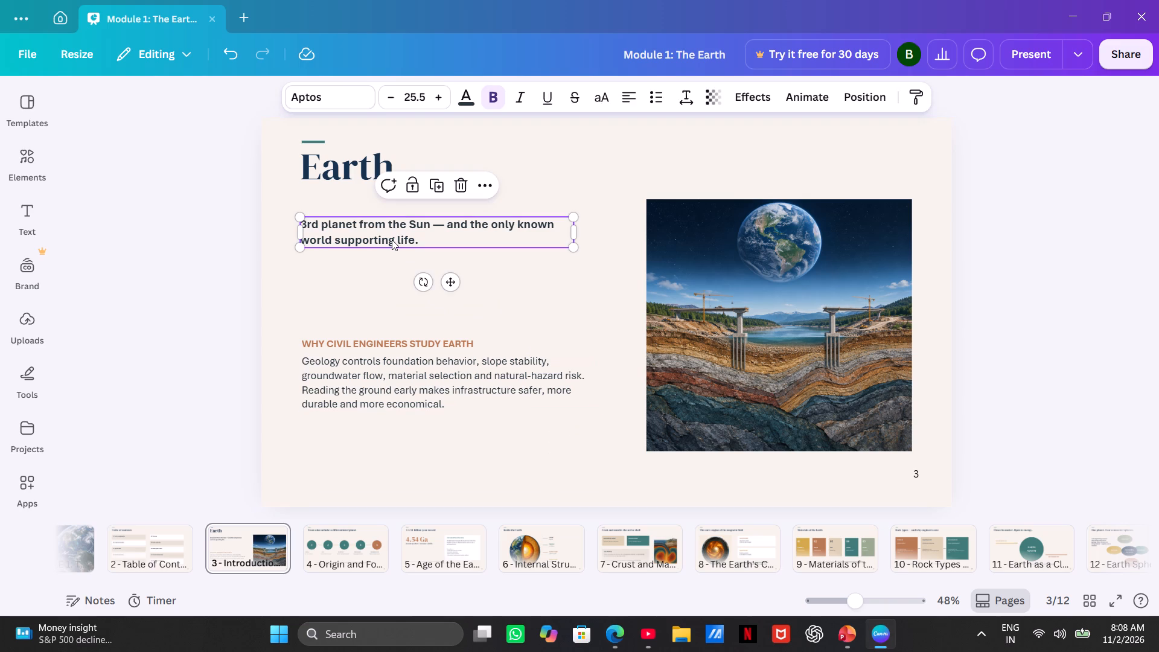
click(436, 98)
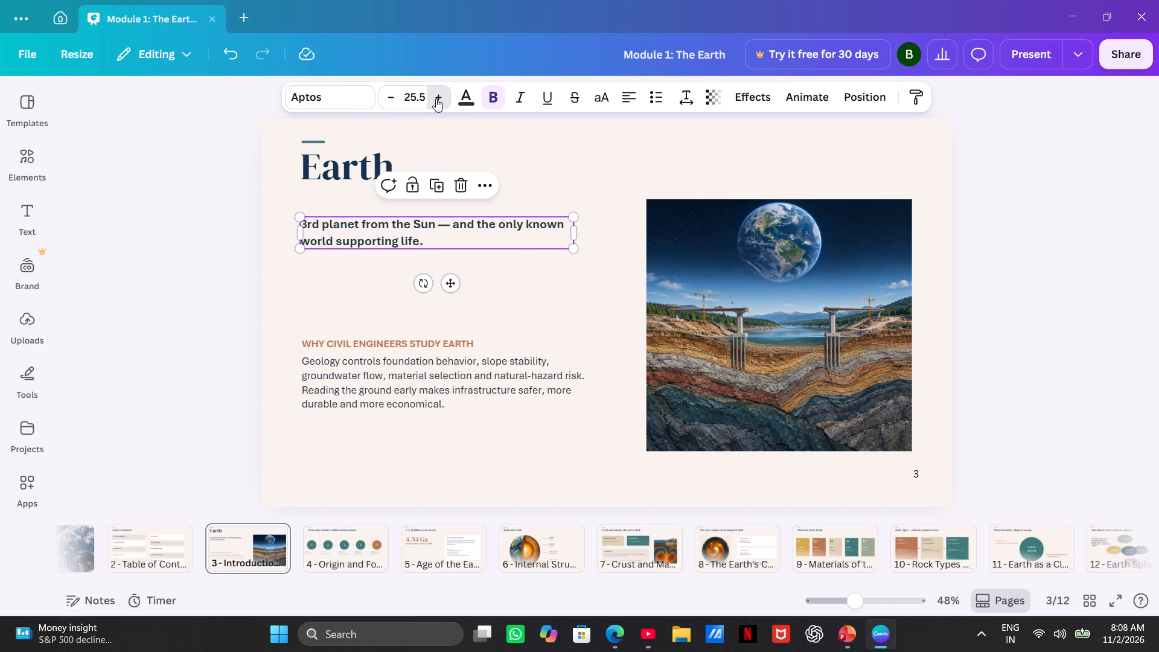
click(527, 278)
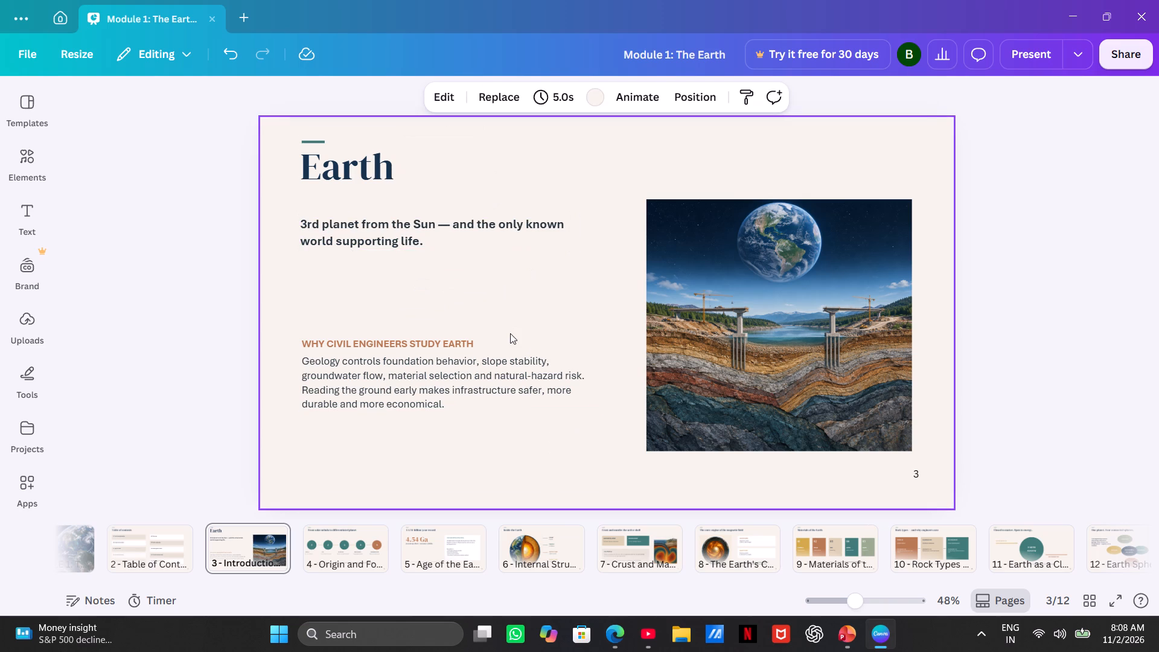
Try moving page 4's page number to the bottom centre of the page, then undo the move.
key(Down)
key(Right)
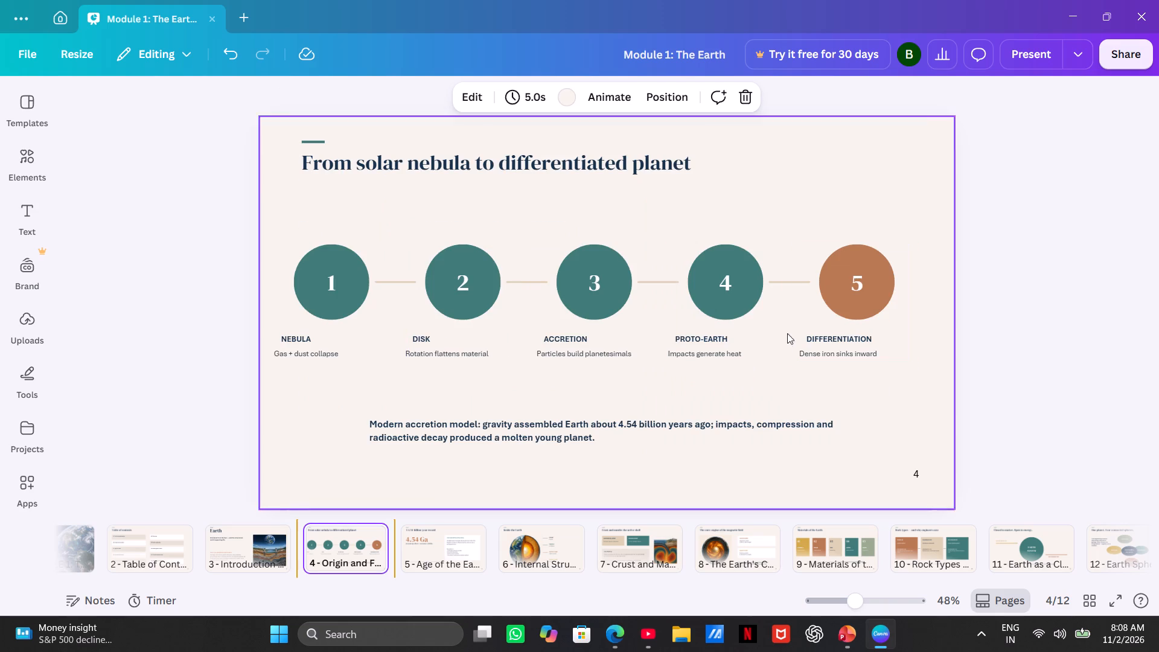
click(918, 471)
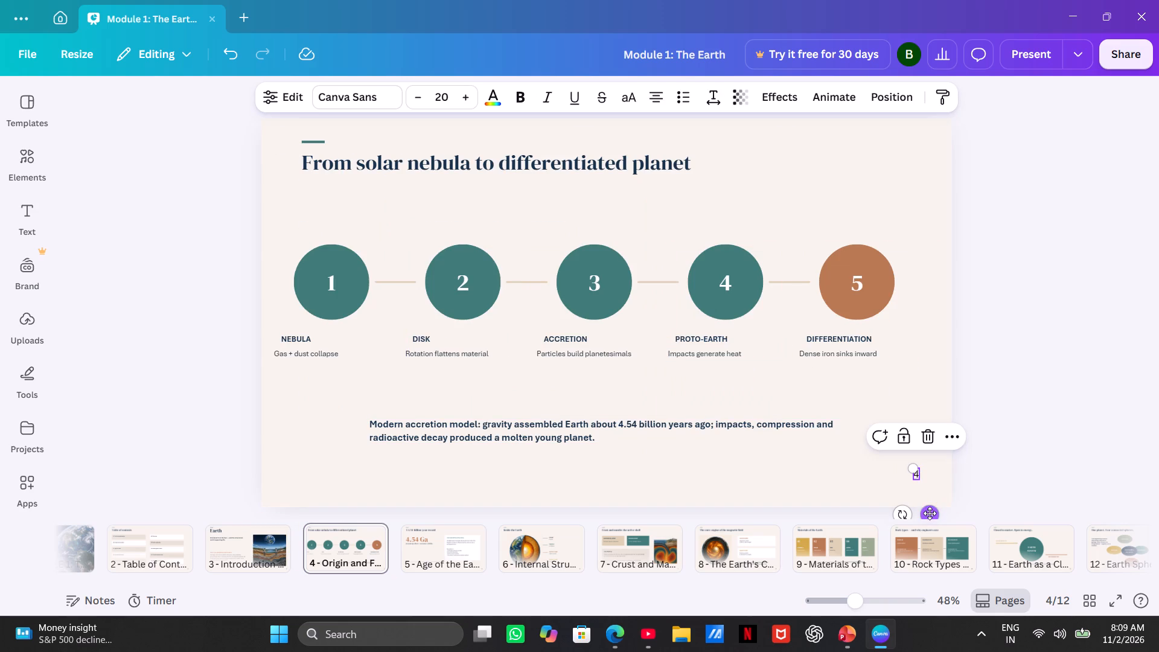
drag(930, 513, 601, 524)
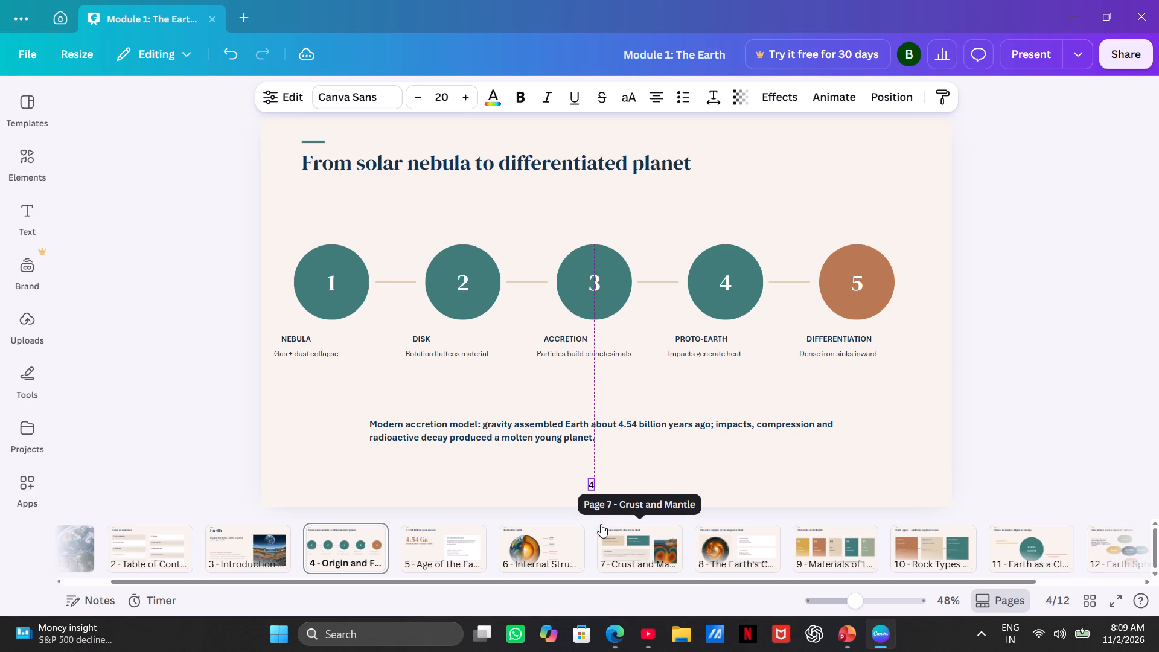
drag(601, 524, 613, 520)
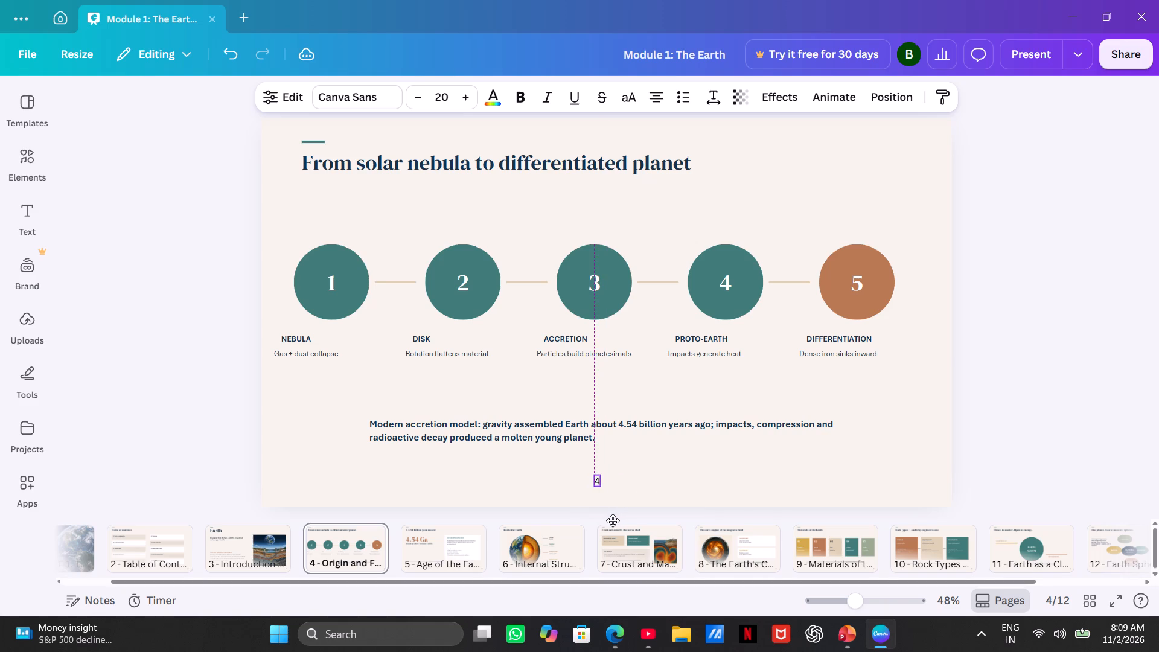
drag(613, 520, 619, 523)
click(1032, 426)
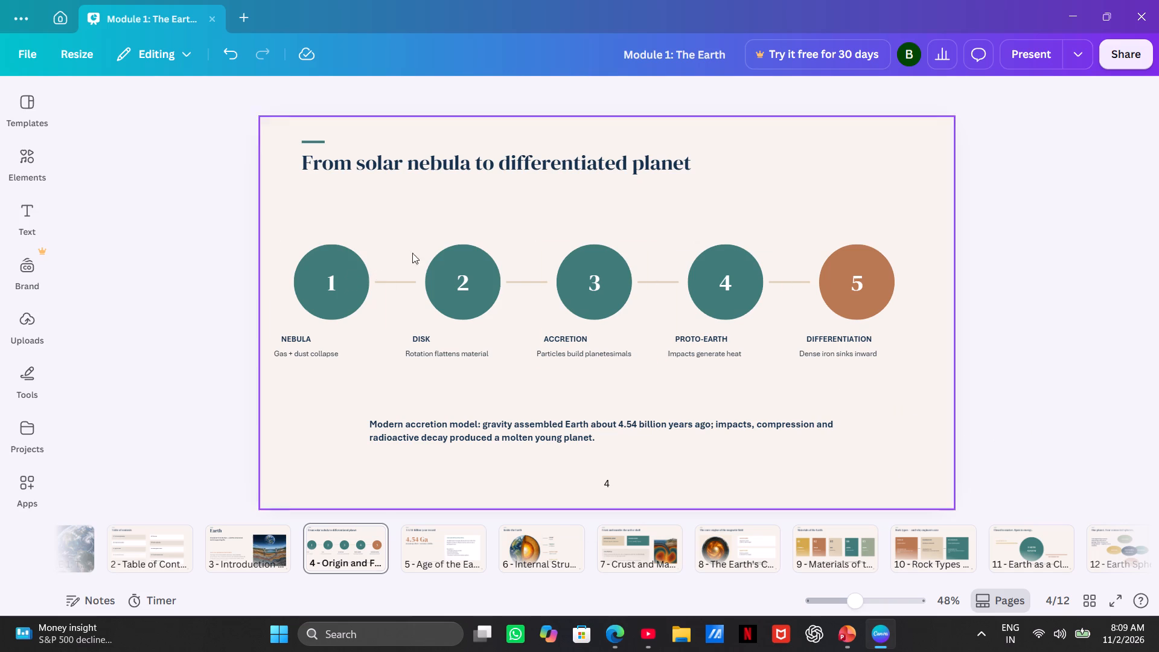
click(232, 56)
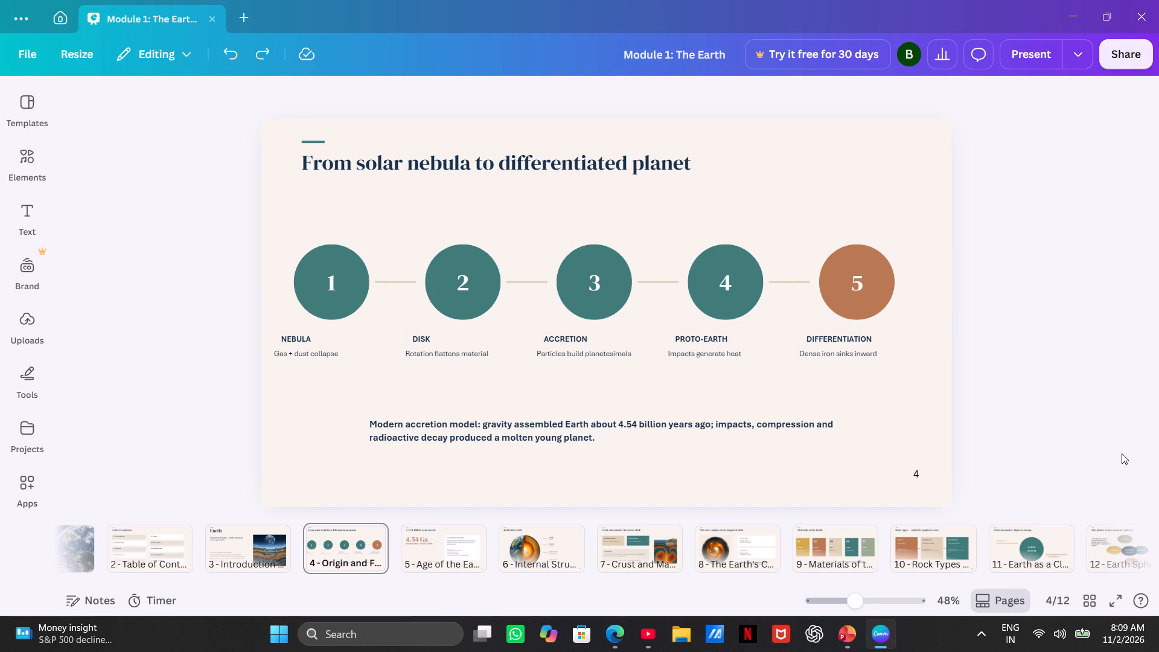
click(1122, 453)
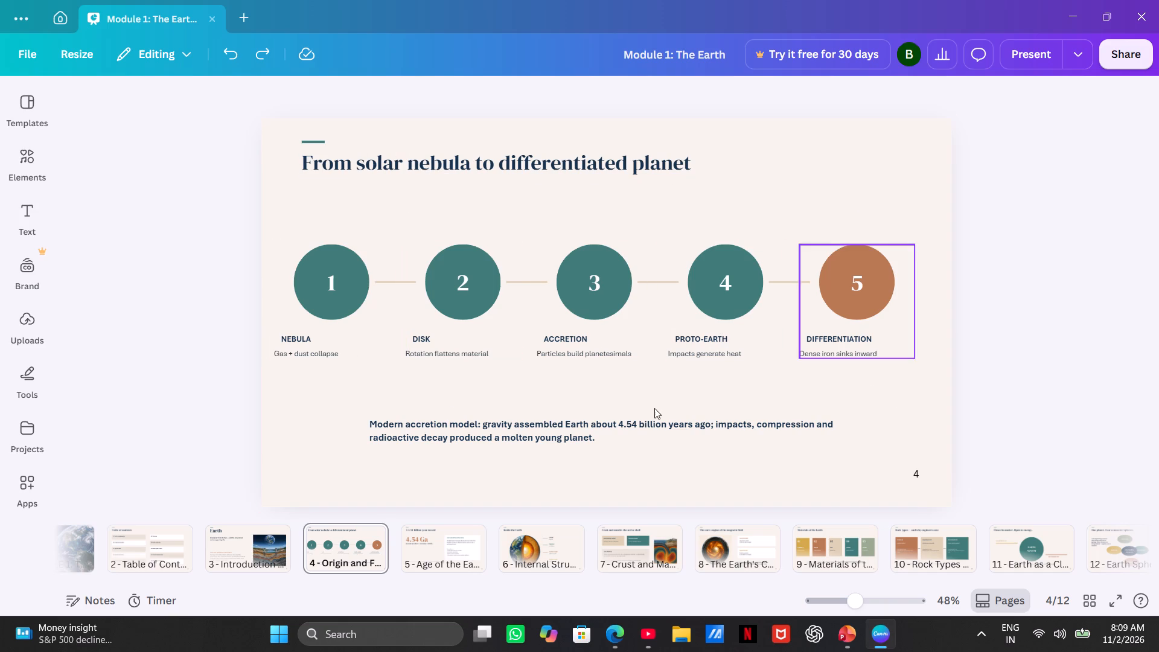
Review the content and layout of the pages from 4 through 10, "Rock types — and why engineers care".
click(594, 468)
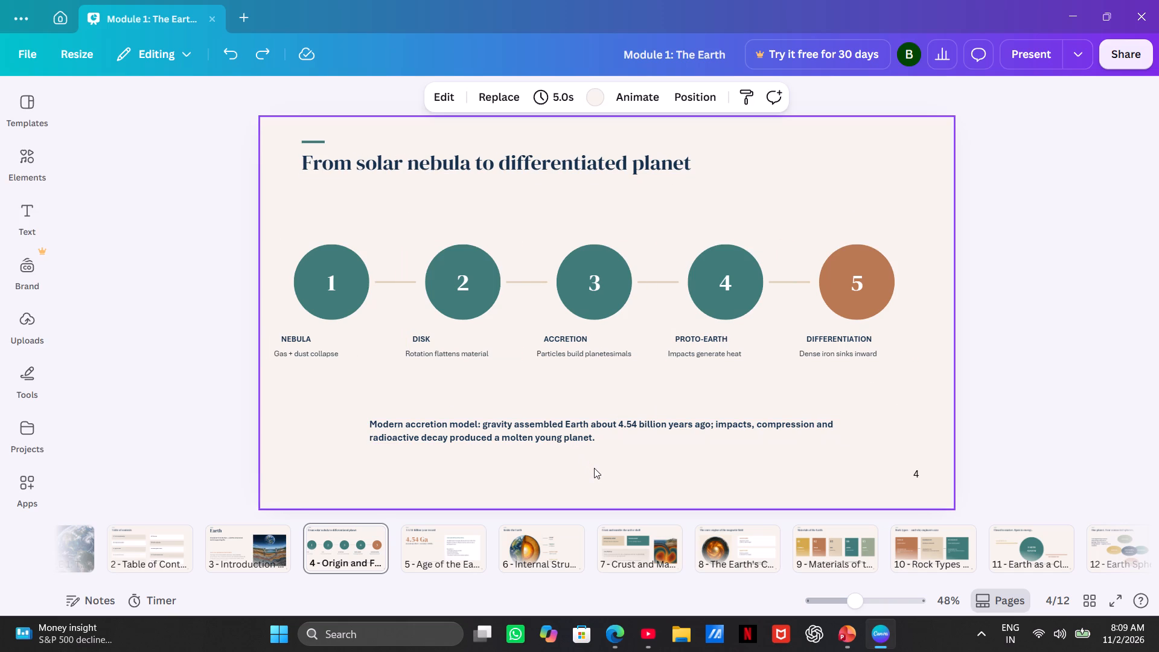
key(Right)
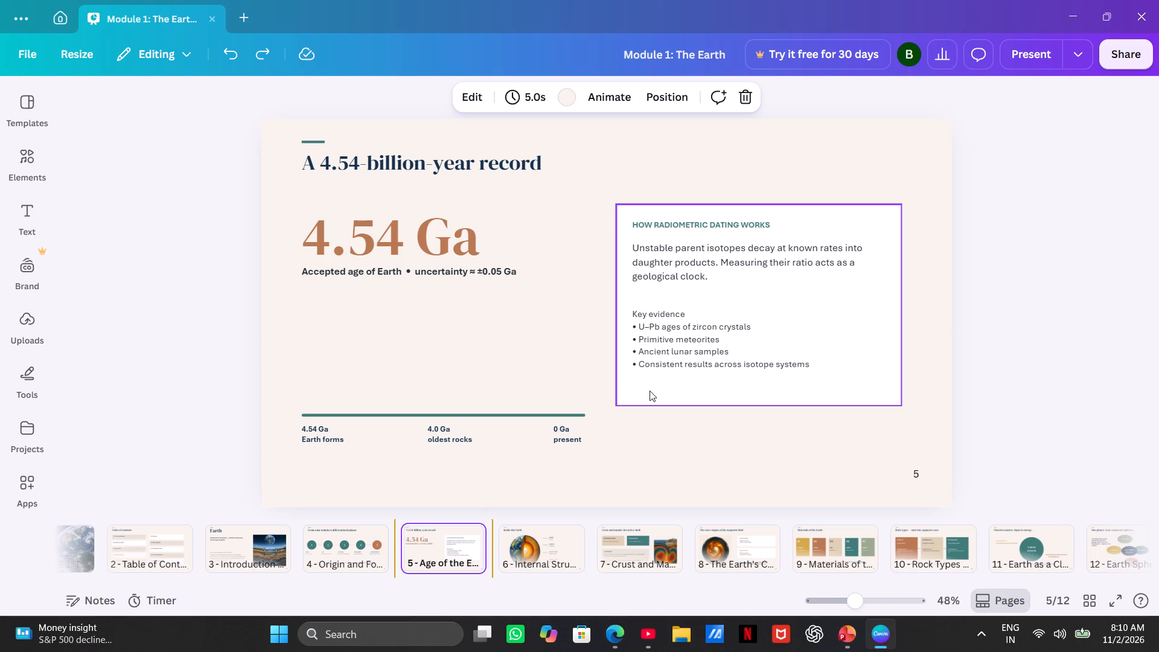
key(Right)
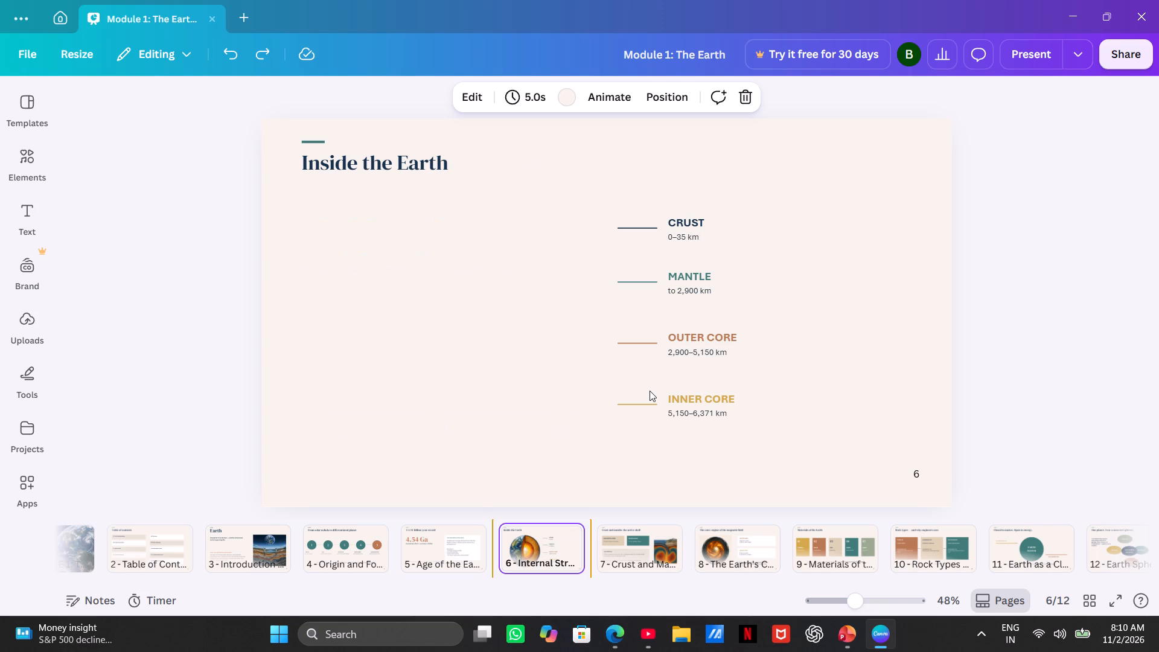
key(Right)
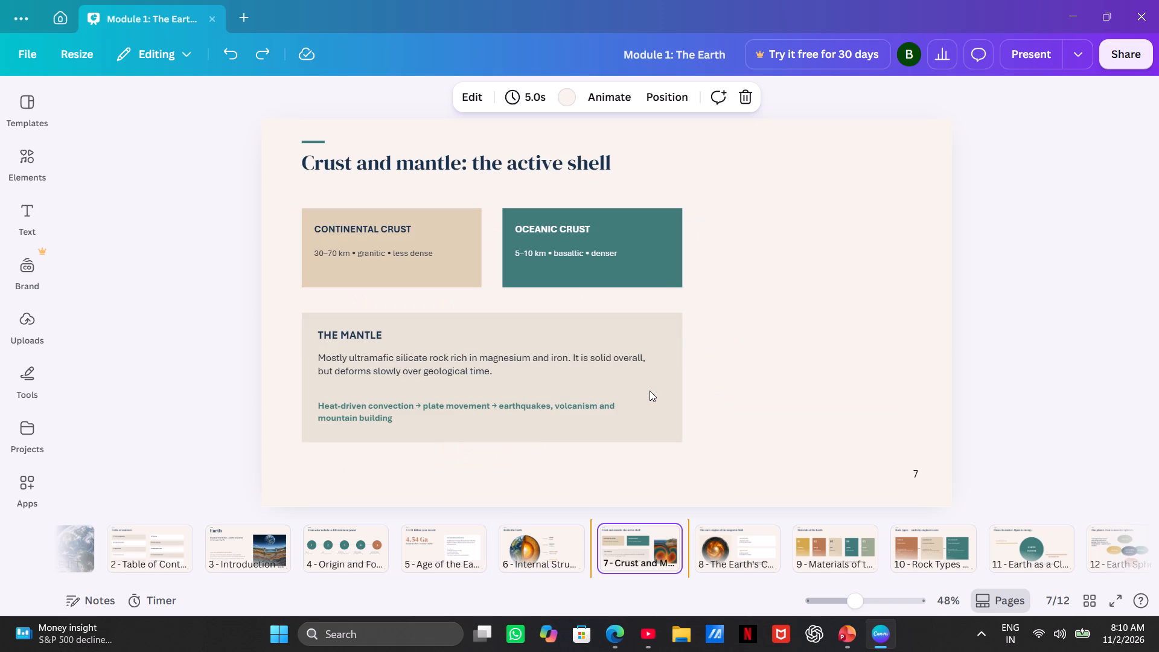
key(Right)
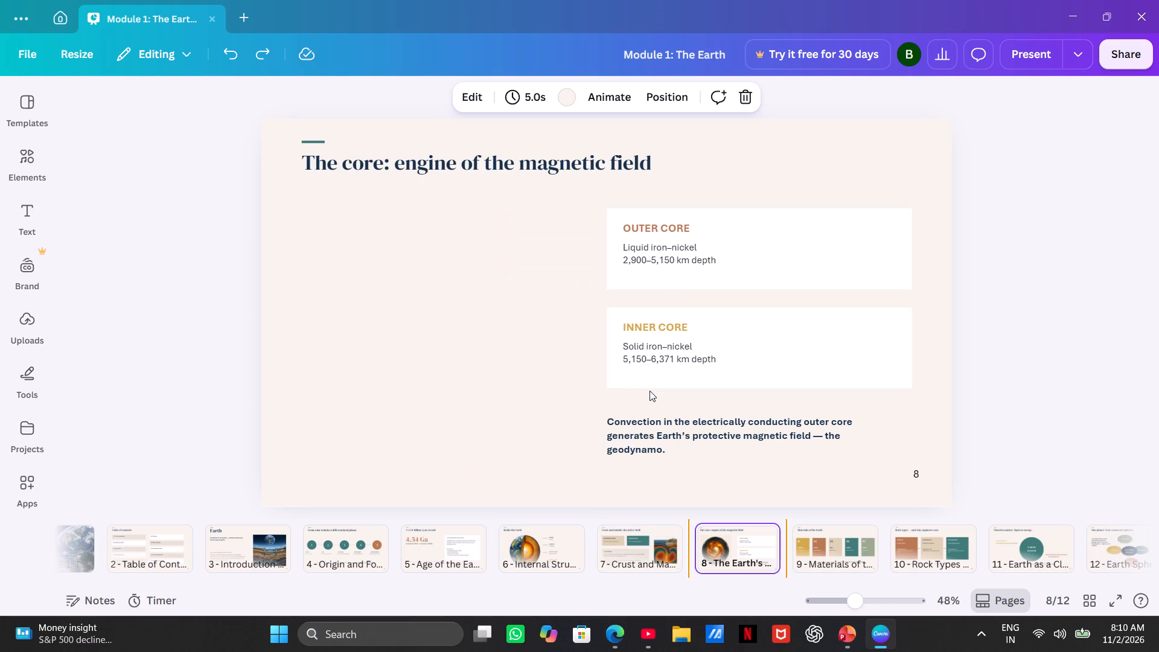
key(Right)
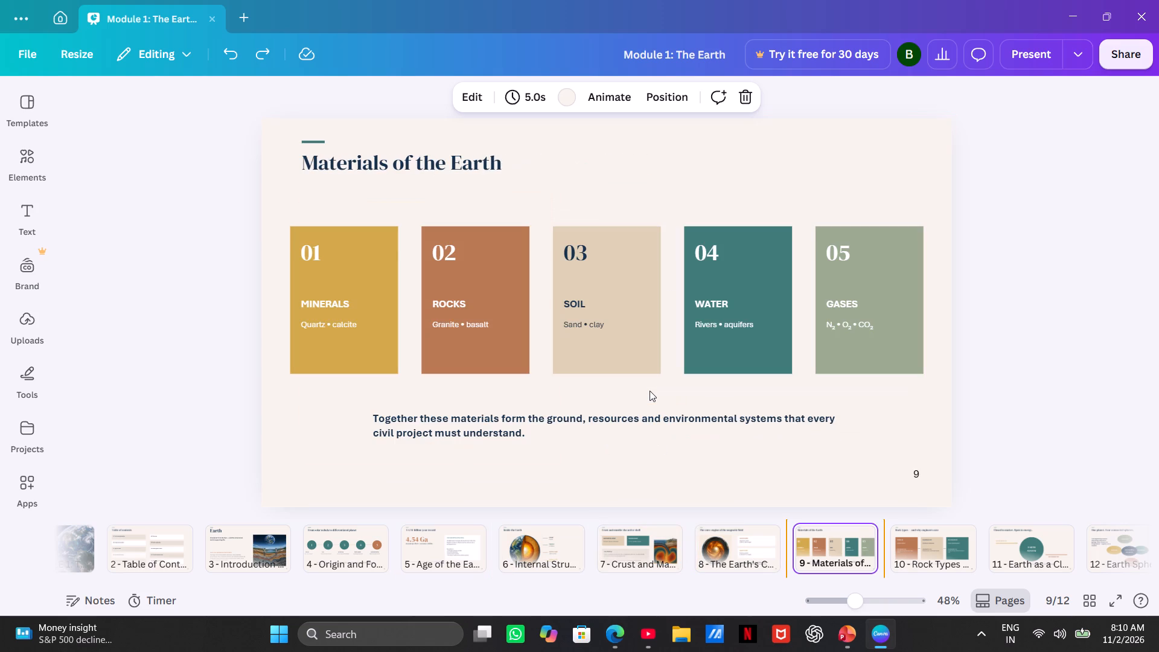
key(Right)
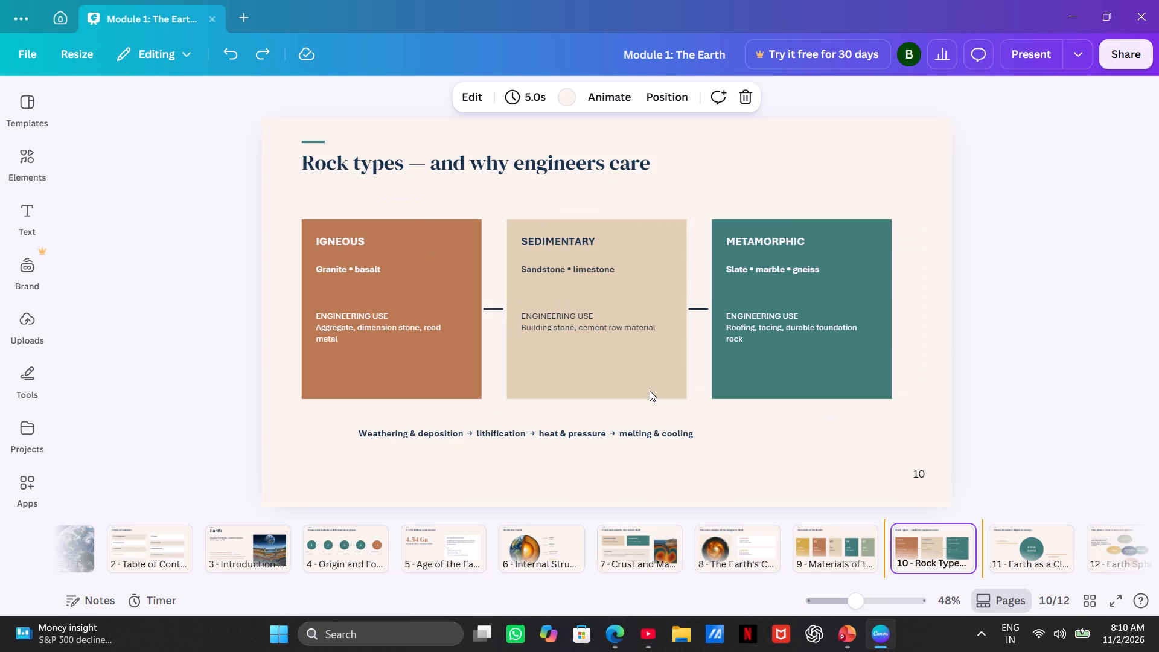
Switch to the PowerPoint version of the deck and look through its slides up to "Inside the Earth".
click(846, 633)
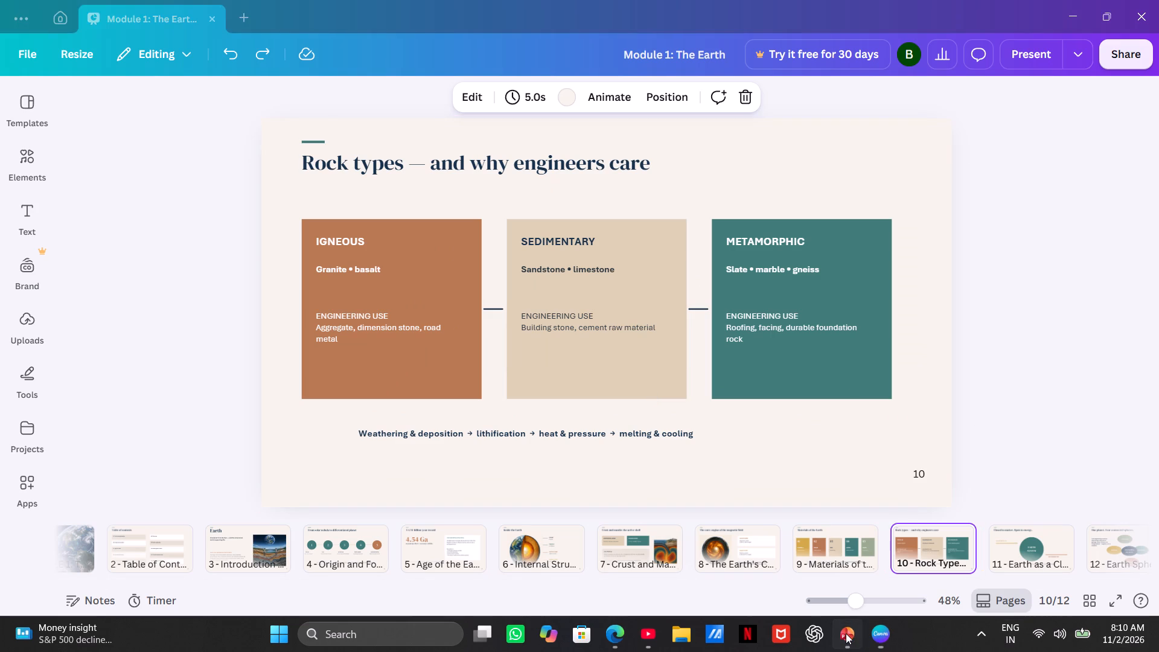
key(Right)
key(Right)
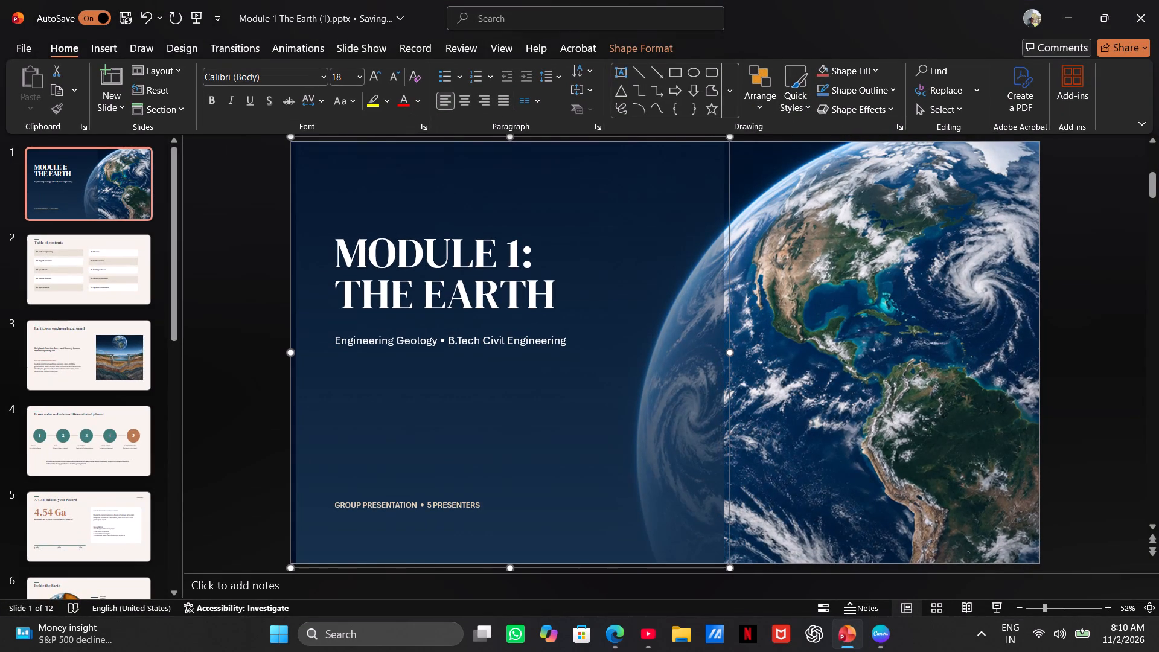
key(Left)
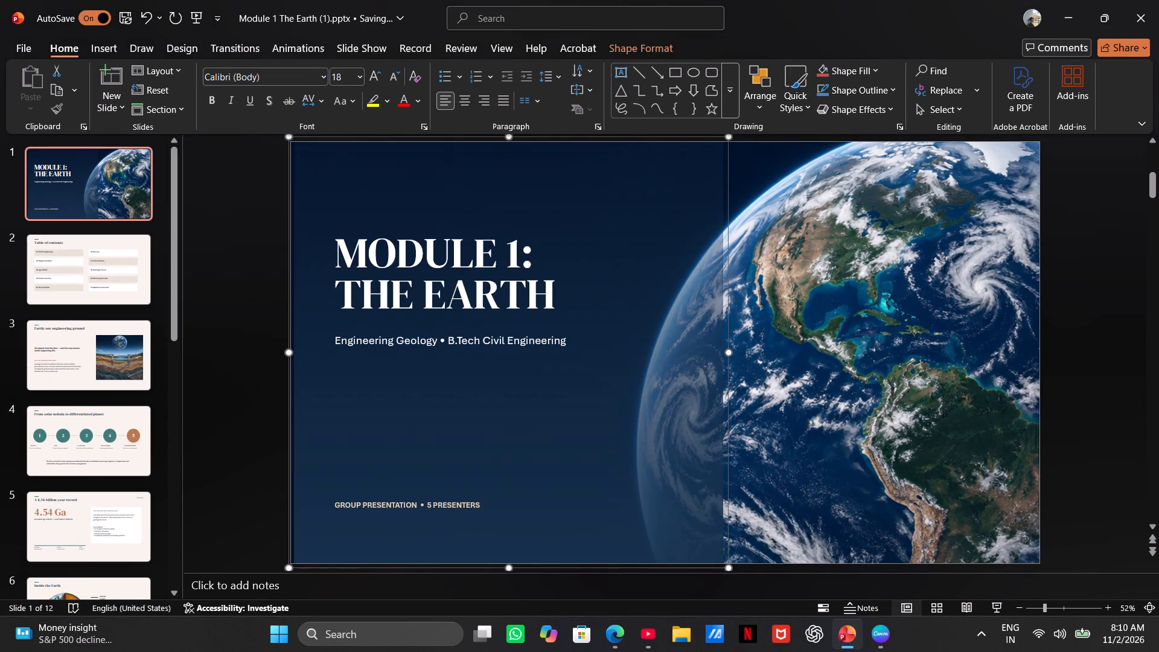
click(1134, 347)
scroll(963, 348, down, 1)
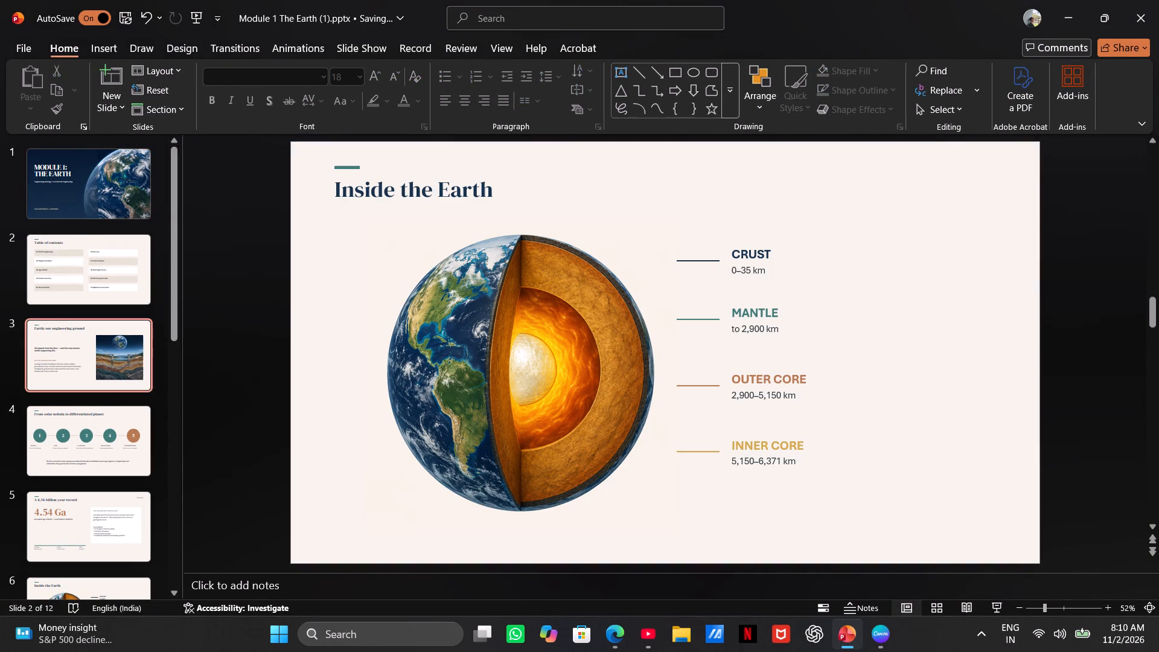
Return to the Canva presentation and view page 11, "Closed to matter. Open to energy.".
click(875, 625)
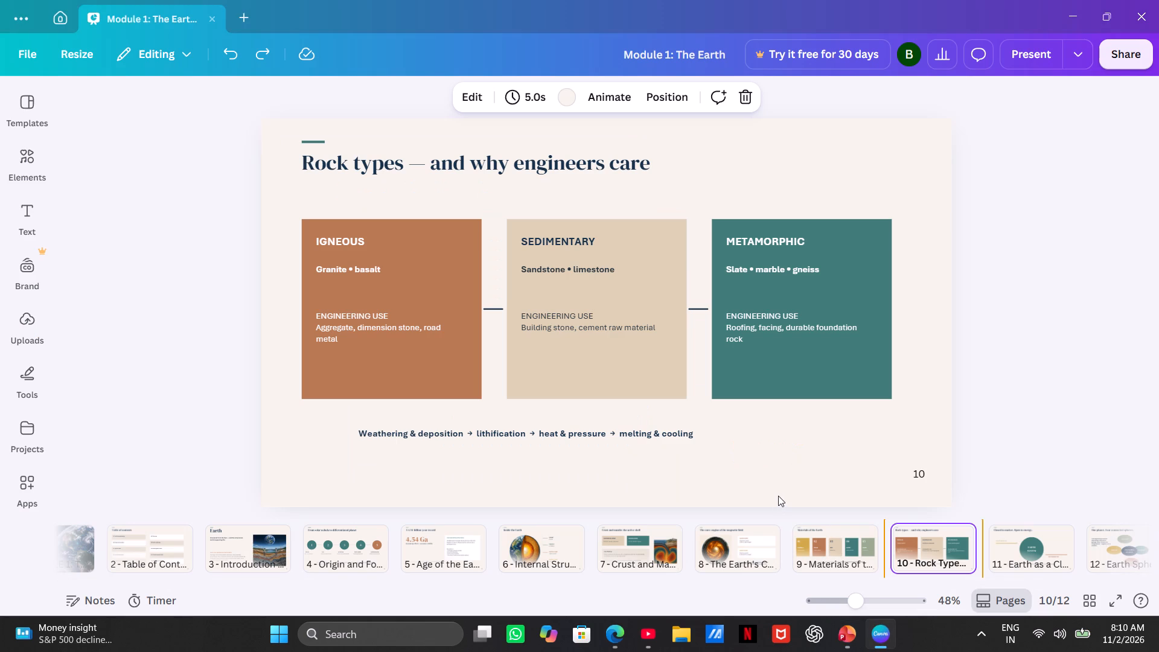
key(Down)
key(Up)
key(Down)
key(Right)
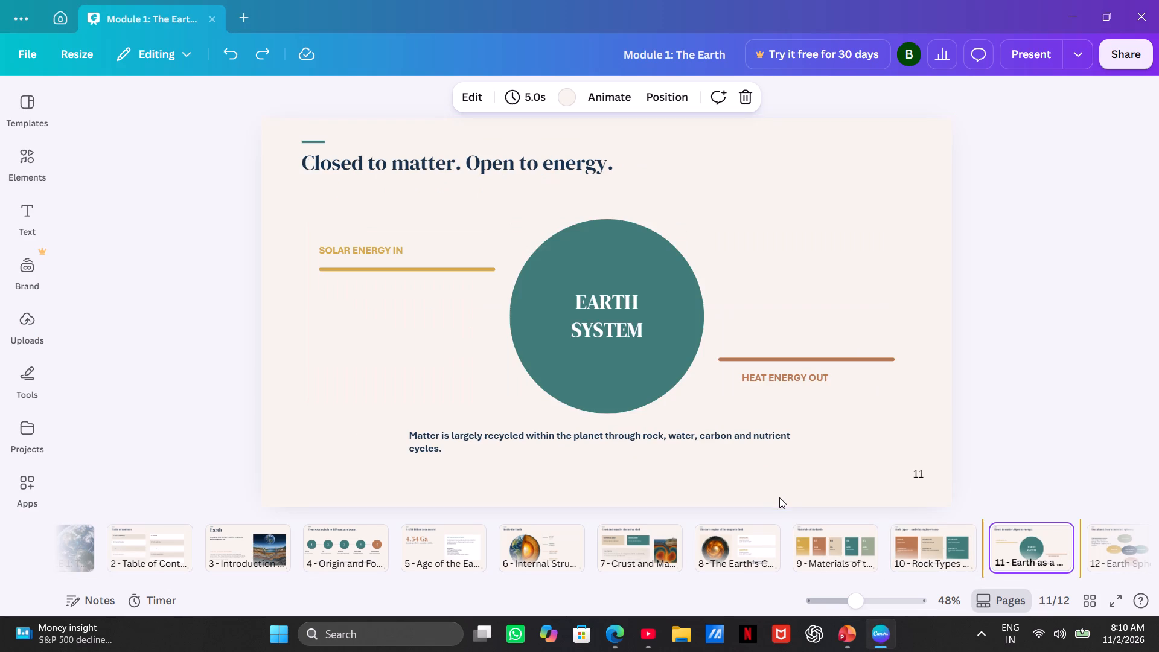
Delete the "Q&A" text from page 12, "One planet. Four connected spheres.".
key(Right)
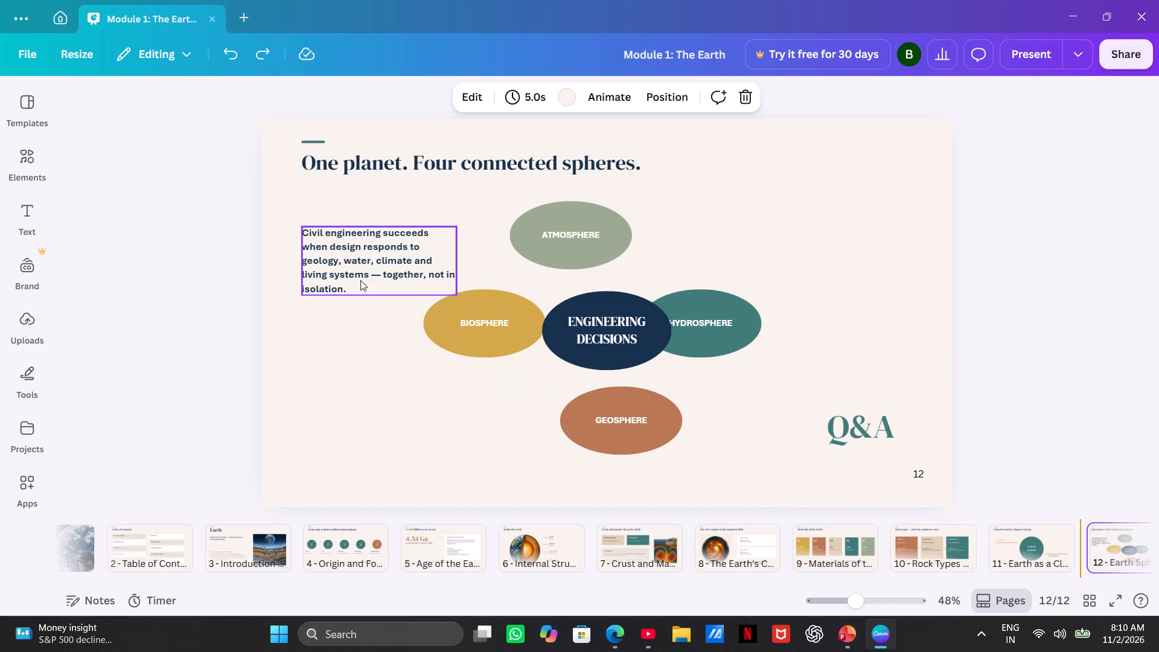
click(870, 423)
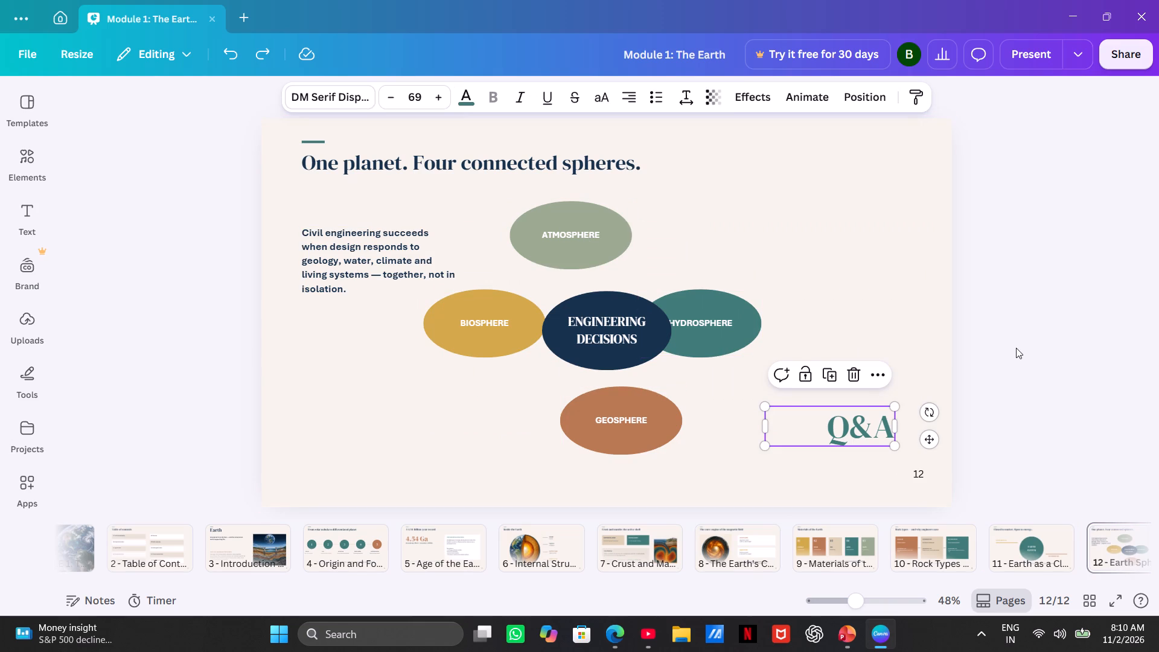
click(853, 371)
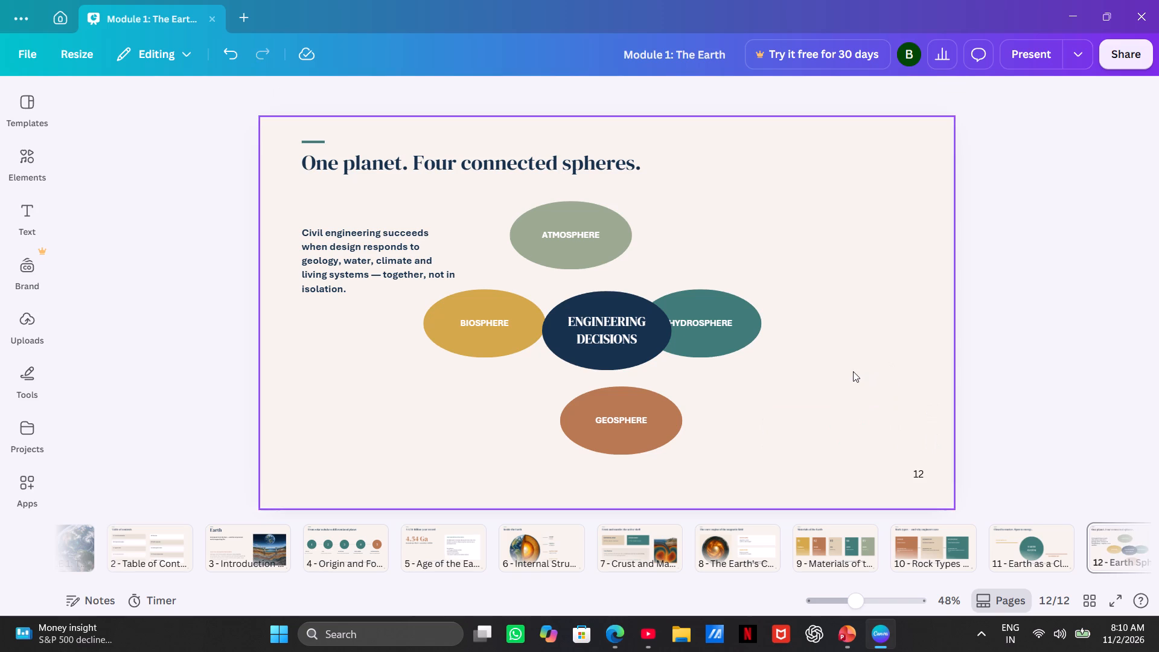
click(1061, 375)
Look over the layout of pages 12 and 11, and go back through the presentation to the cover page.
scroll(976, 544, left, 3)
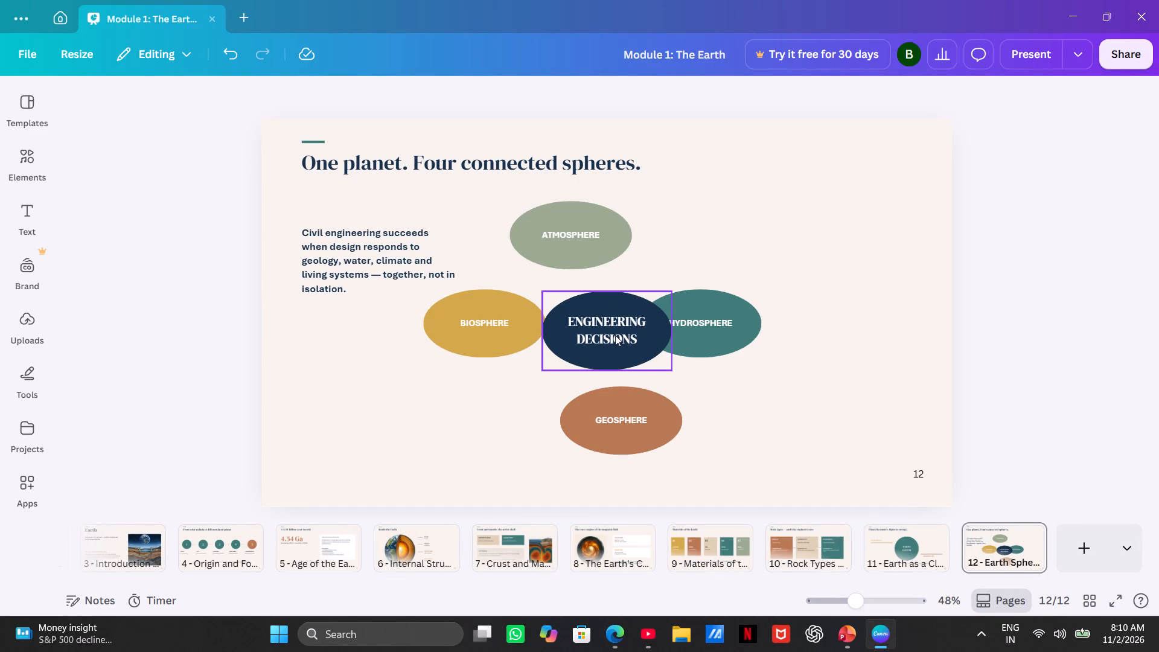
click(1027, 320)
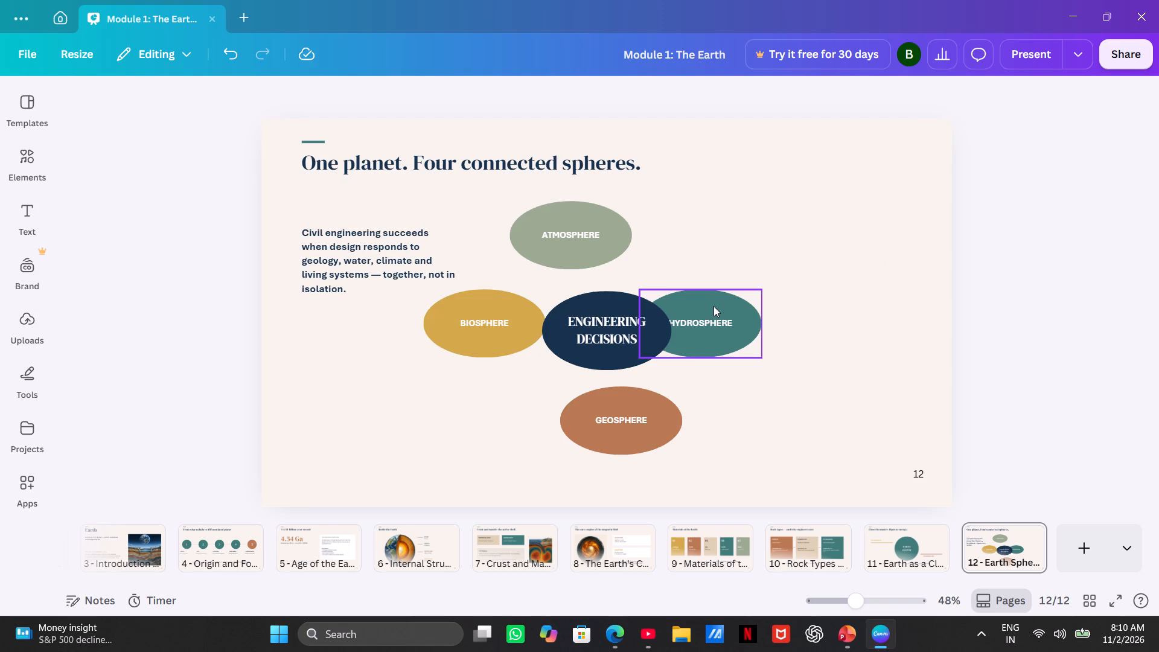
scroll(714, 306, up, 1)
scroll(714, 306, down, 1)
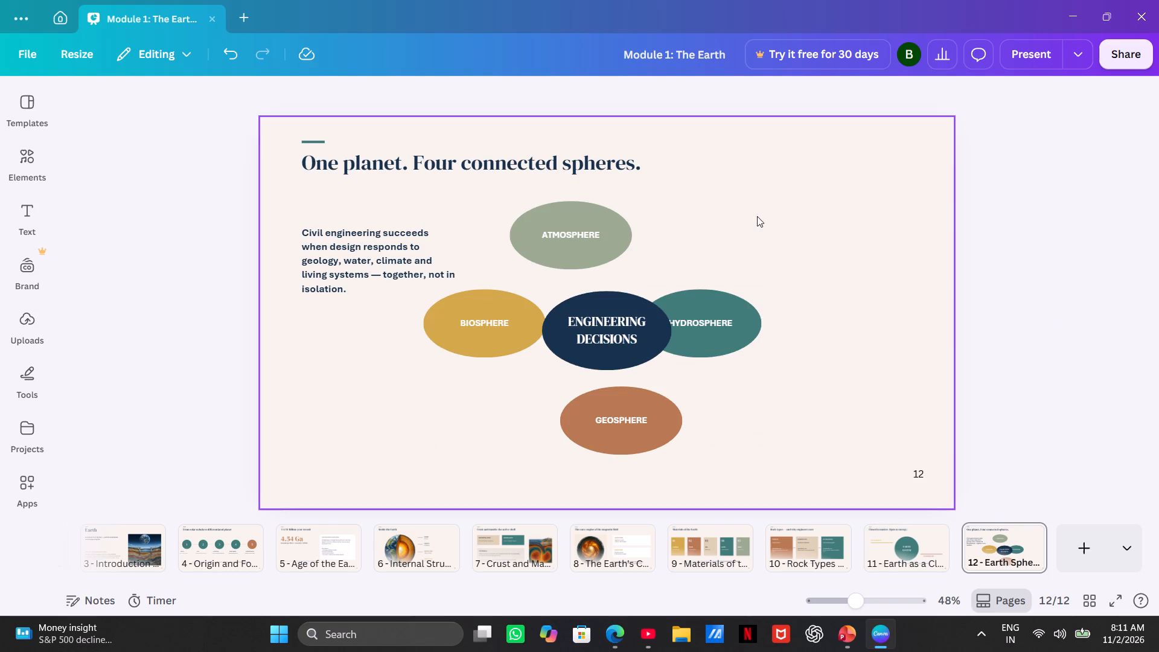
scroll(758, 216, up, 2)
scroll(694, 294, up, 1)
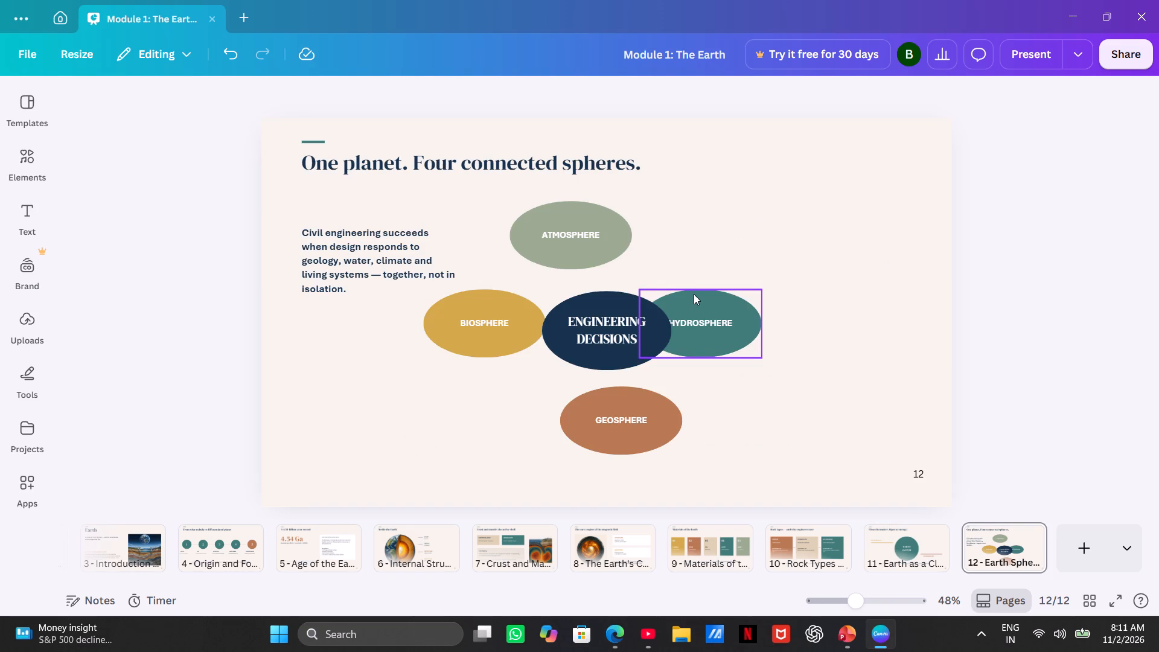
scroll(694, 294, up, 1)
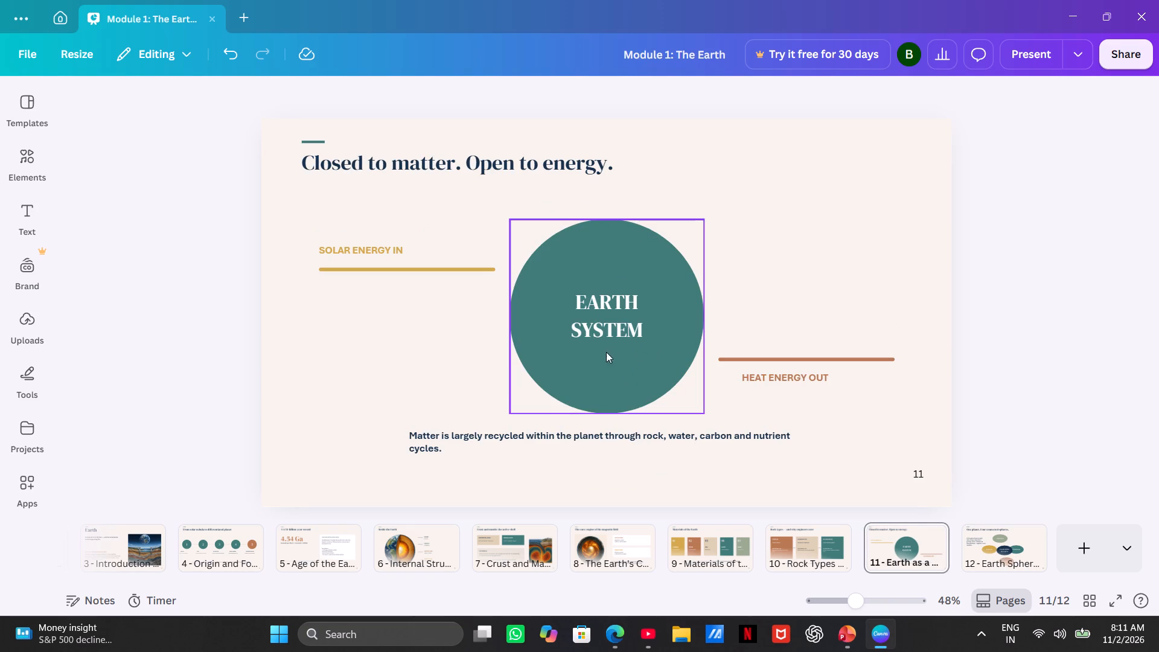
scroll(769, 328, down, 6)
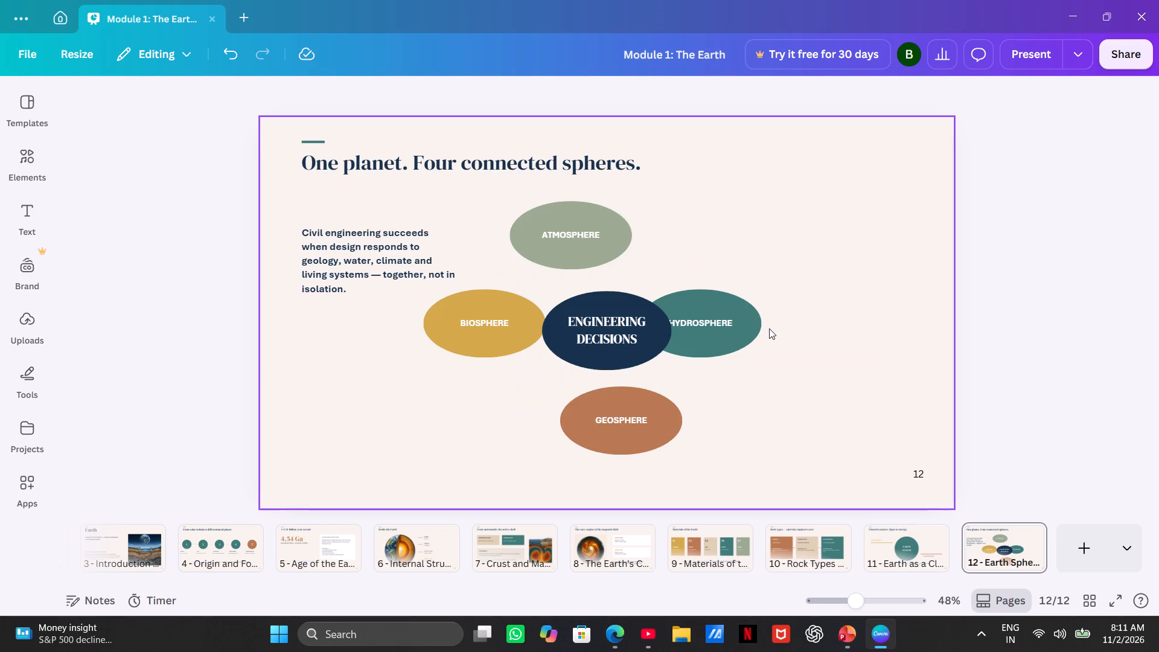
scroll(769, 328, up, 20)
scroll(769, 328, up, 17)
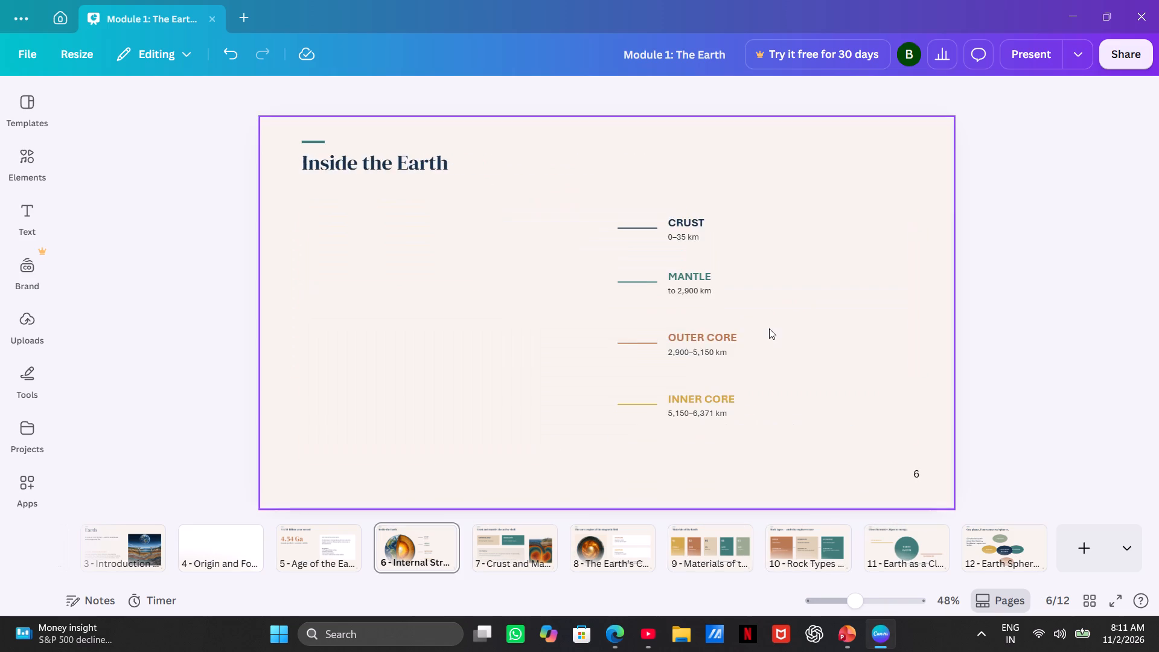
scroll(769, 328, up, 16)
scroll(769, 328, up, 20)
scroll(769, 328, up, 1)
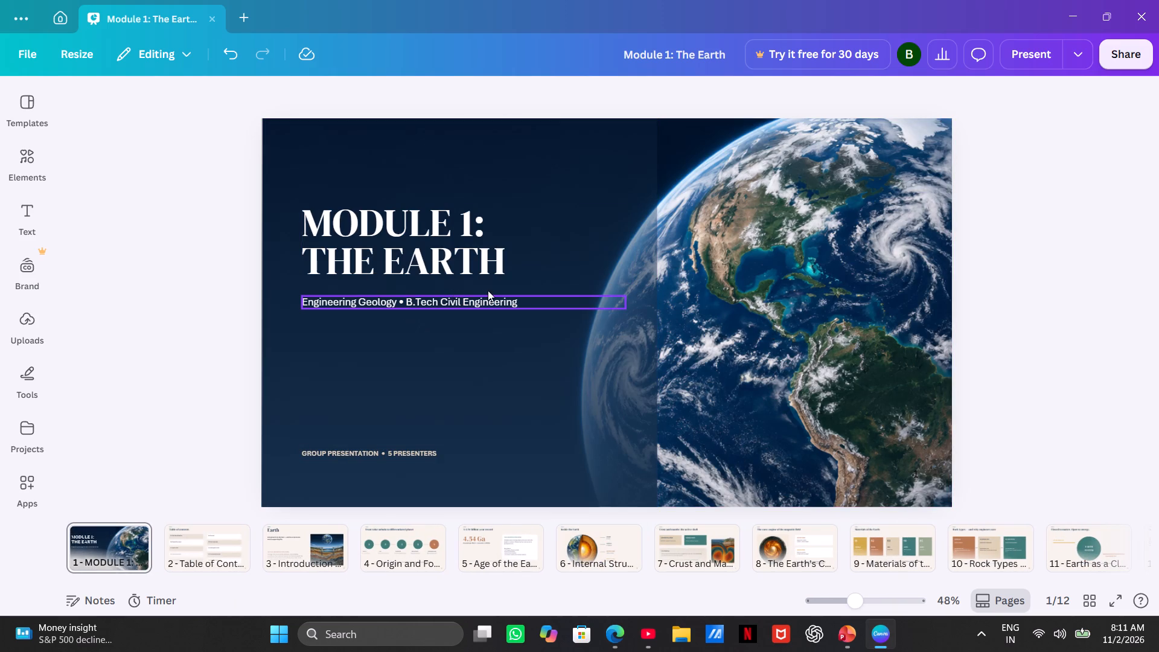
click(1055, 315)
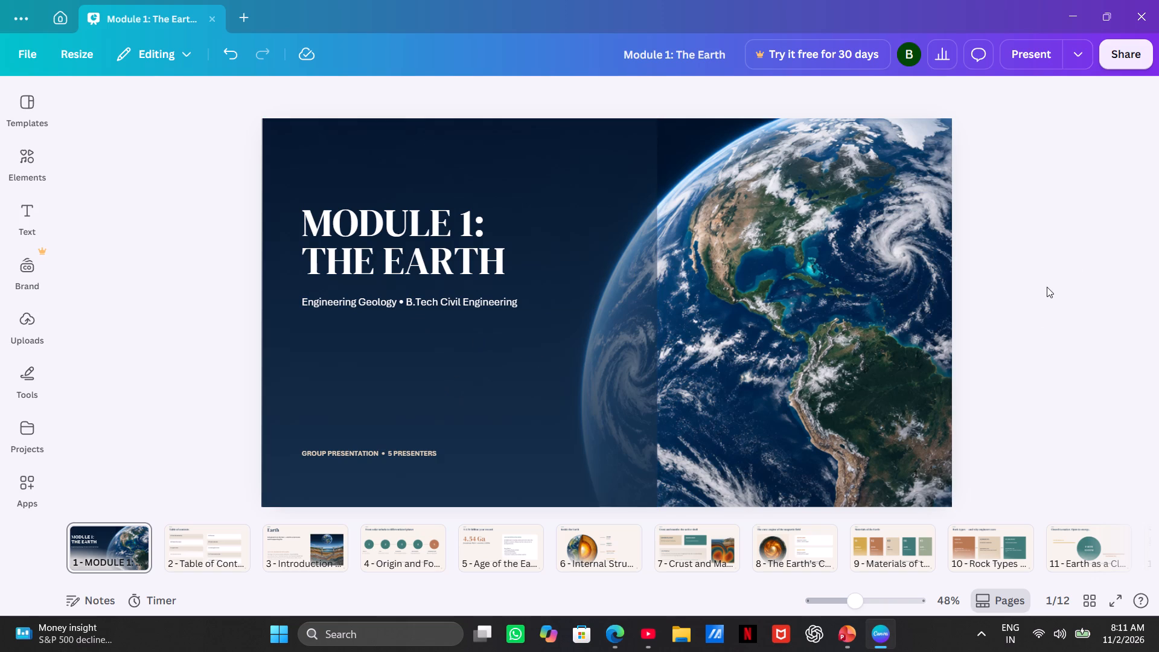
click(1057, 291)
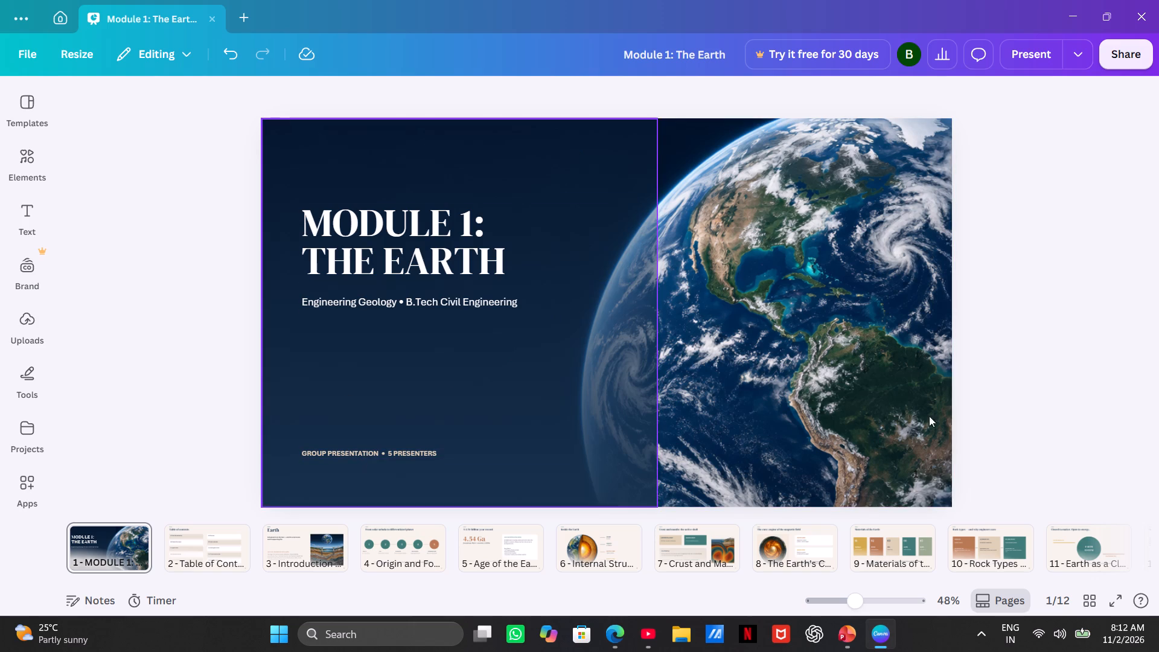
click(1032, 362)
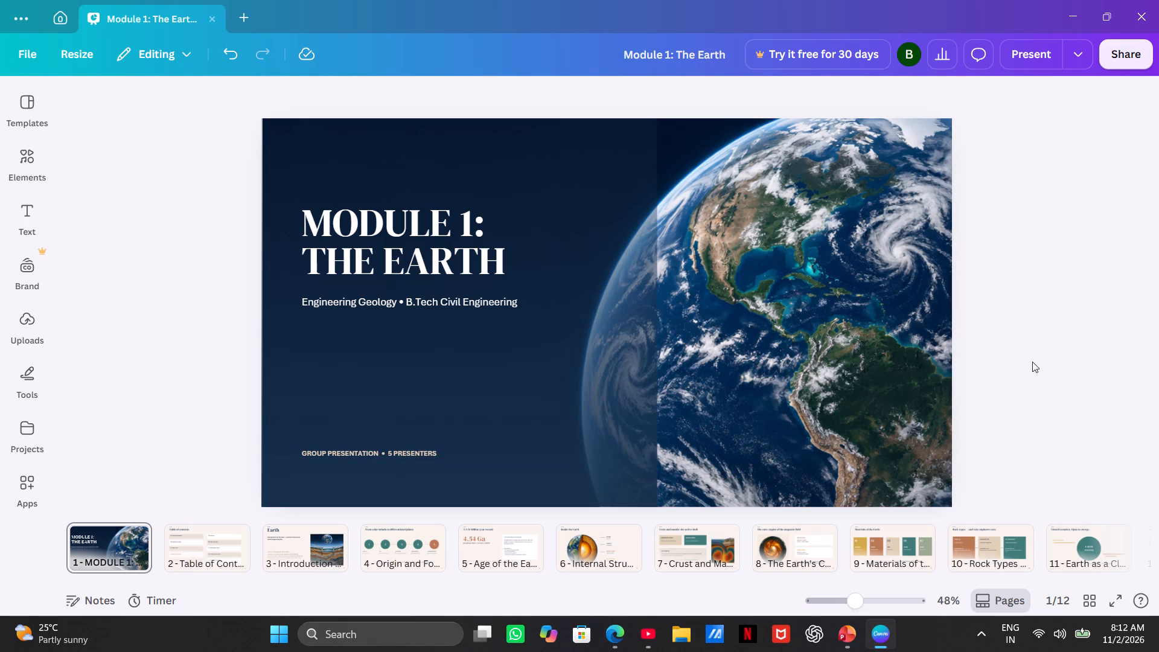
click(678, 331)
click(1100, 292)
Skim the pages between the cover and page 7, and examine the cover page's title and Earth background image.
scroll(773, 294, down, 4)
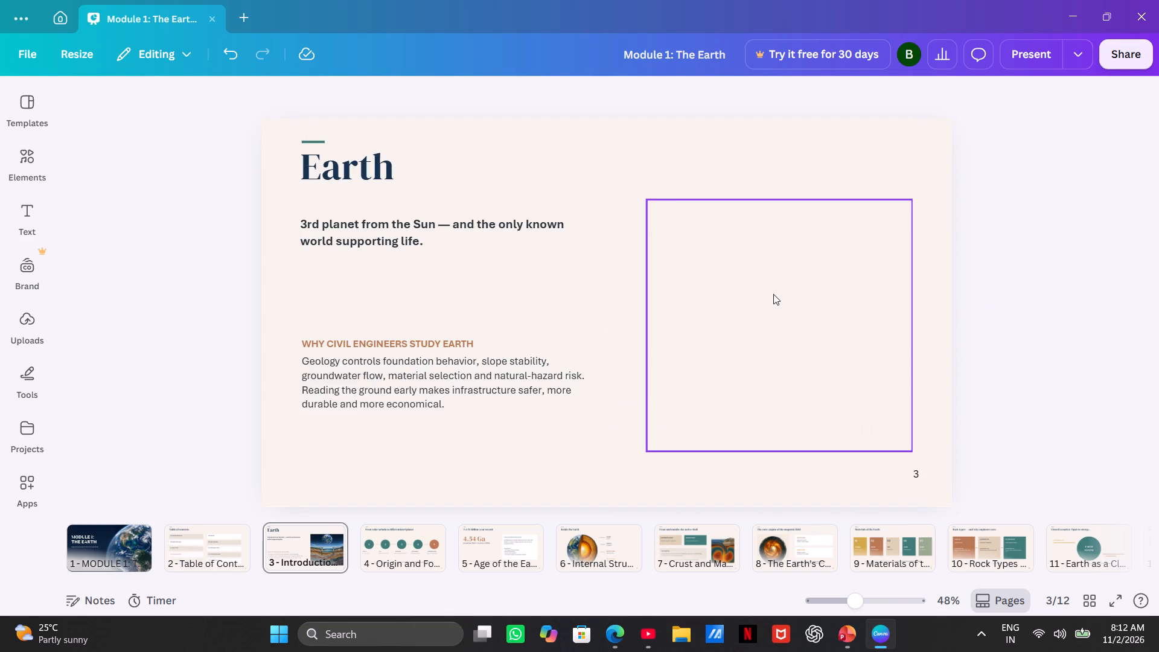
scroll(773, 294, down, 11)
scroll(773, 294, up, 2)
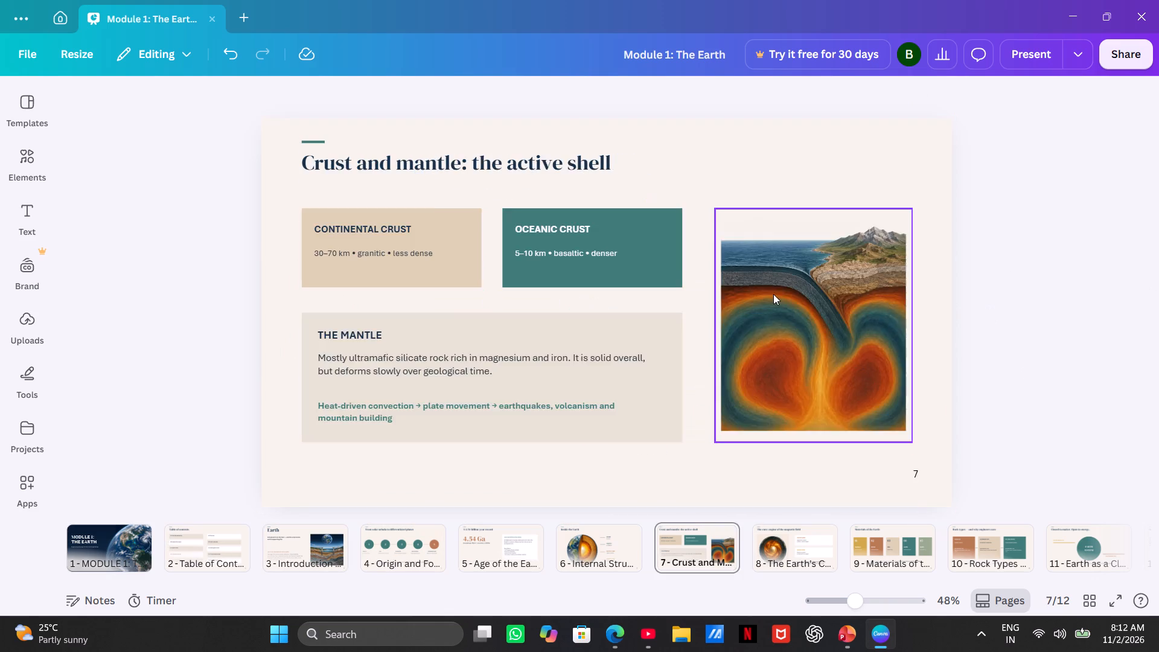
scroll(773, 294, up, 3)
click(122, 543)
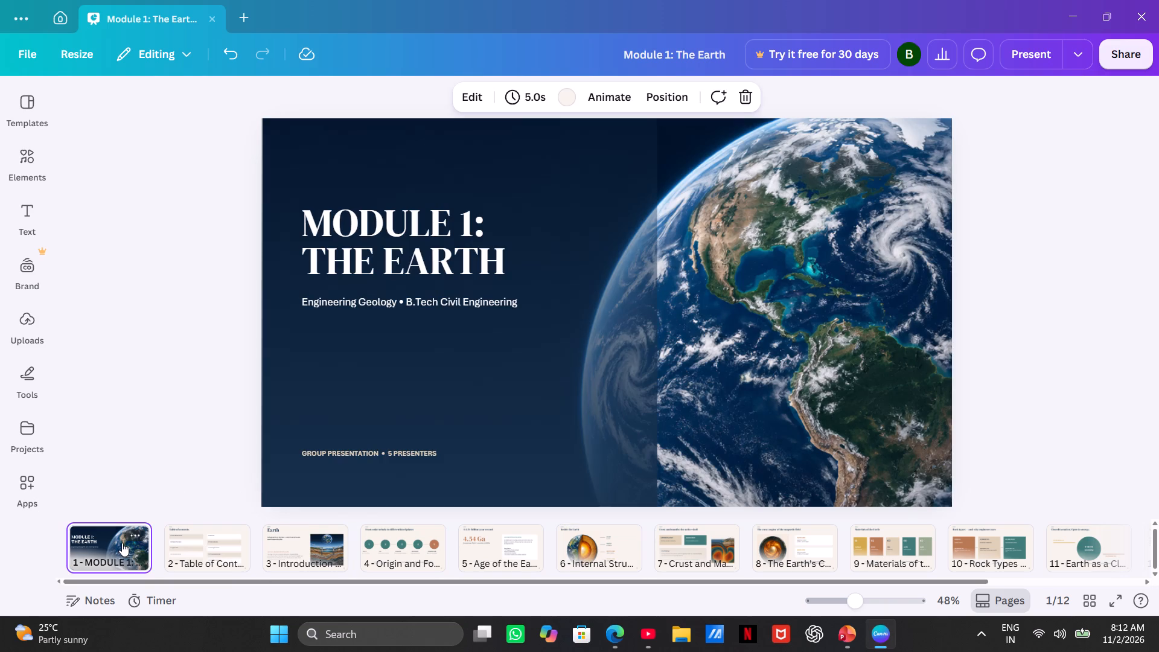
click(1024, 347)
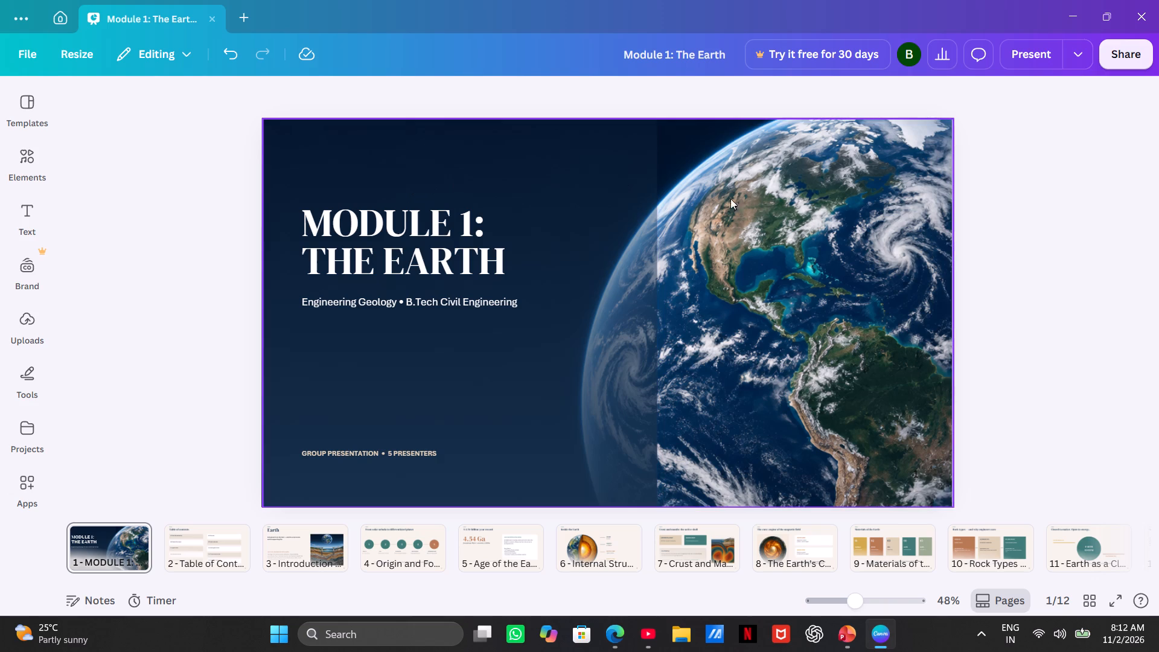
click(805, 276)
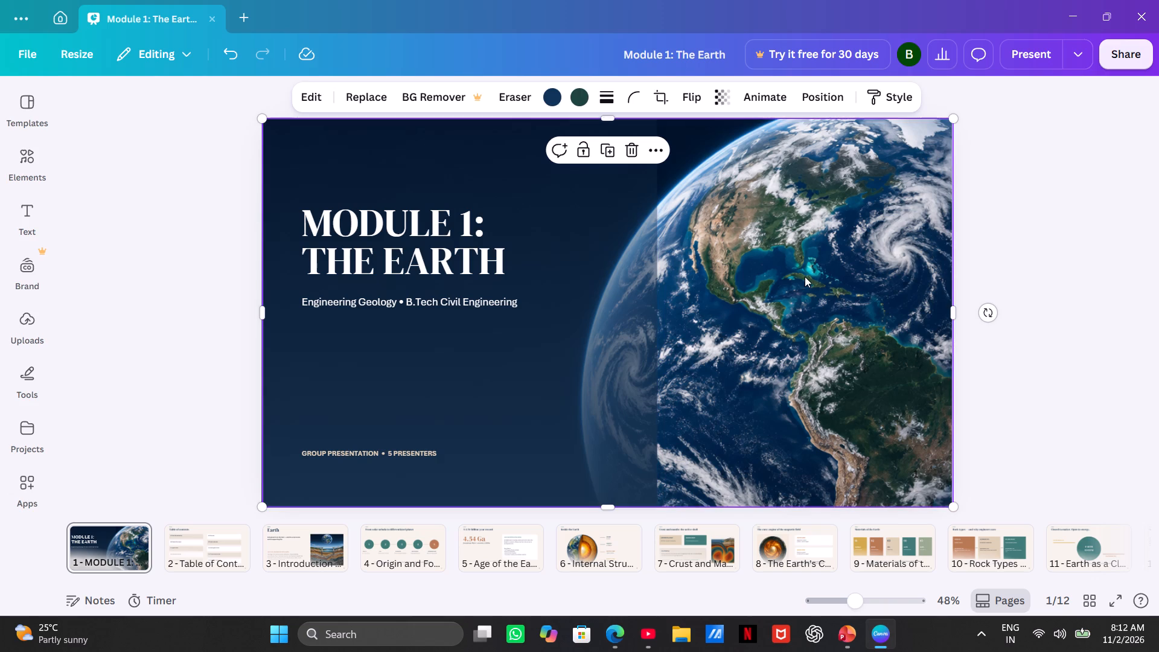
click(1029, 269)
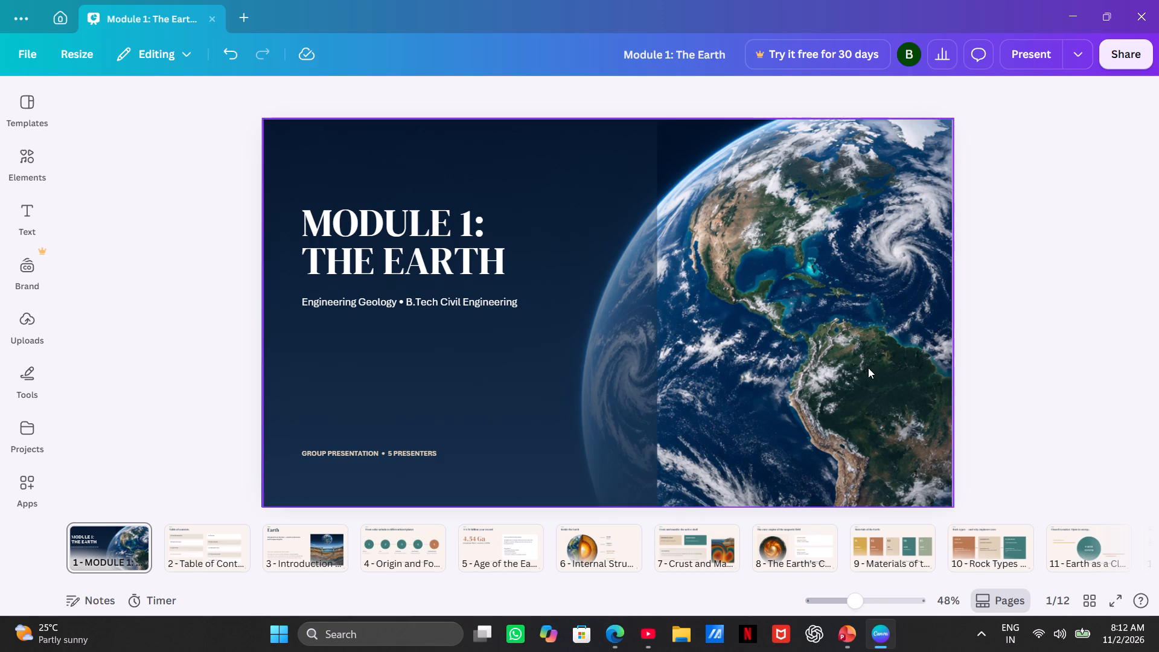
scroll(868, 368, down, 11)
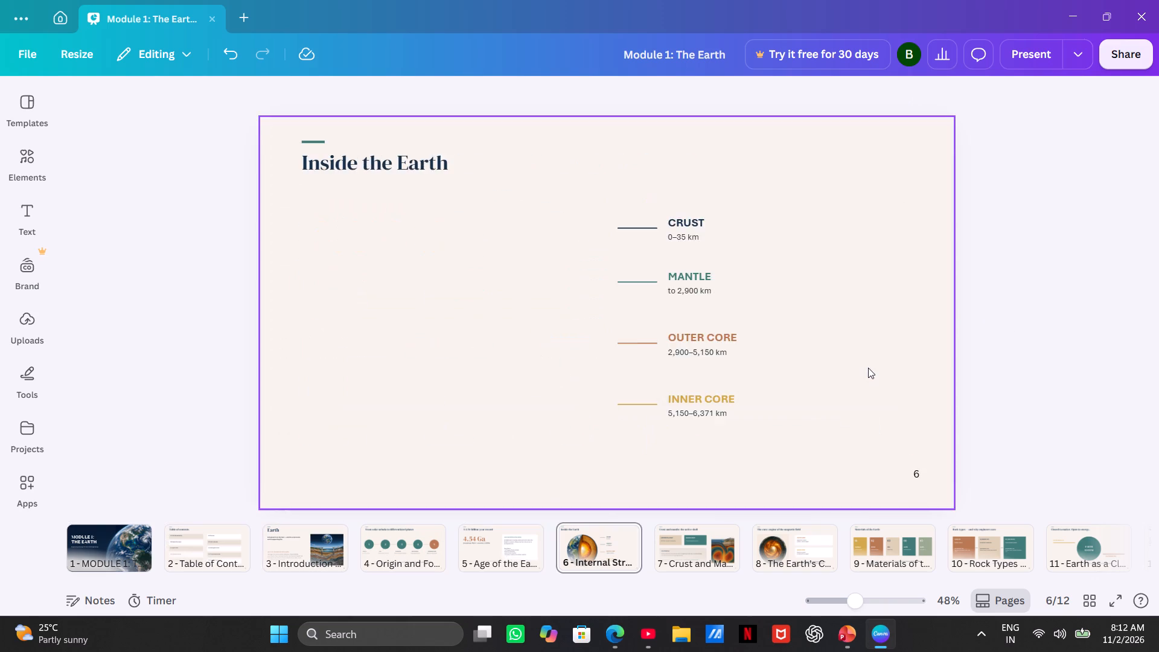
scroll(868, 368, up, 20)
scroll(868, 368, up, 3)
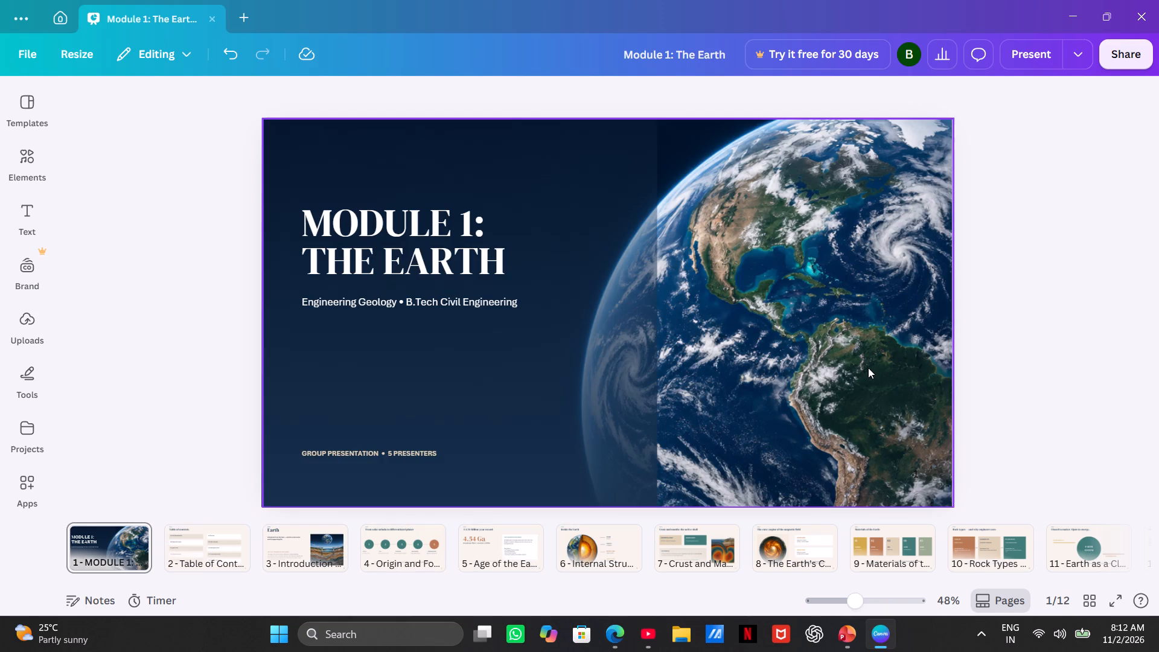
scroll(868, 368, up, 2)
click(429, 240)
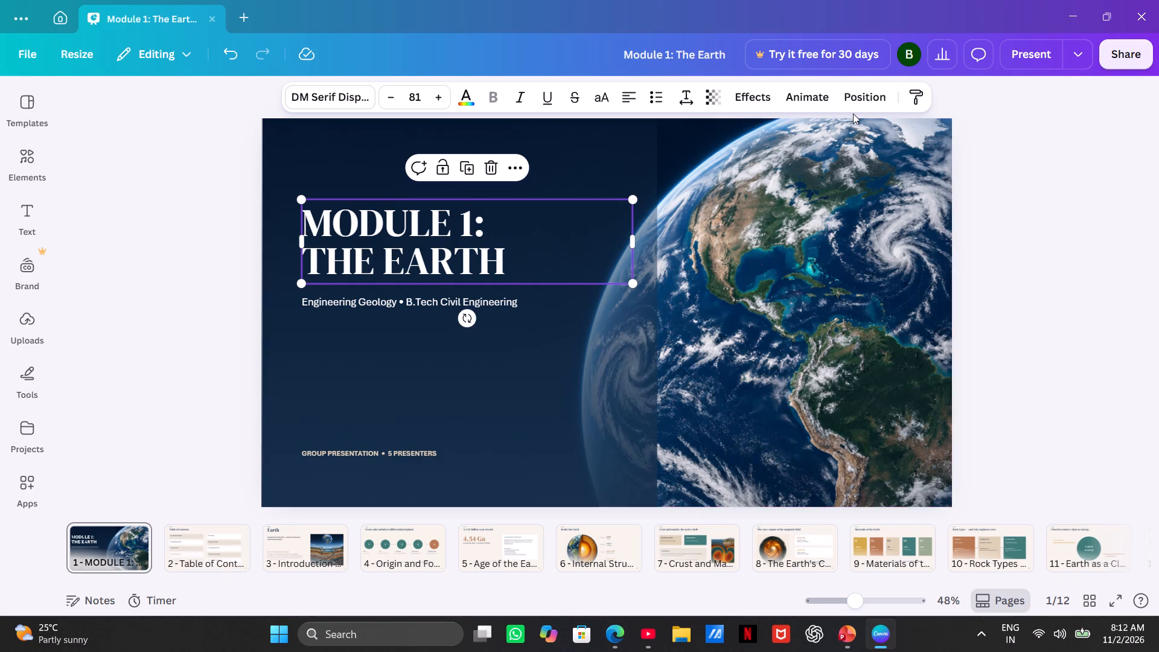
drag(979, 340, 839, 310)
click(839, 310)
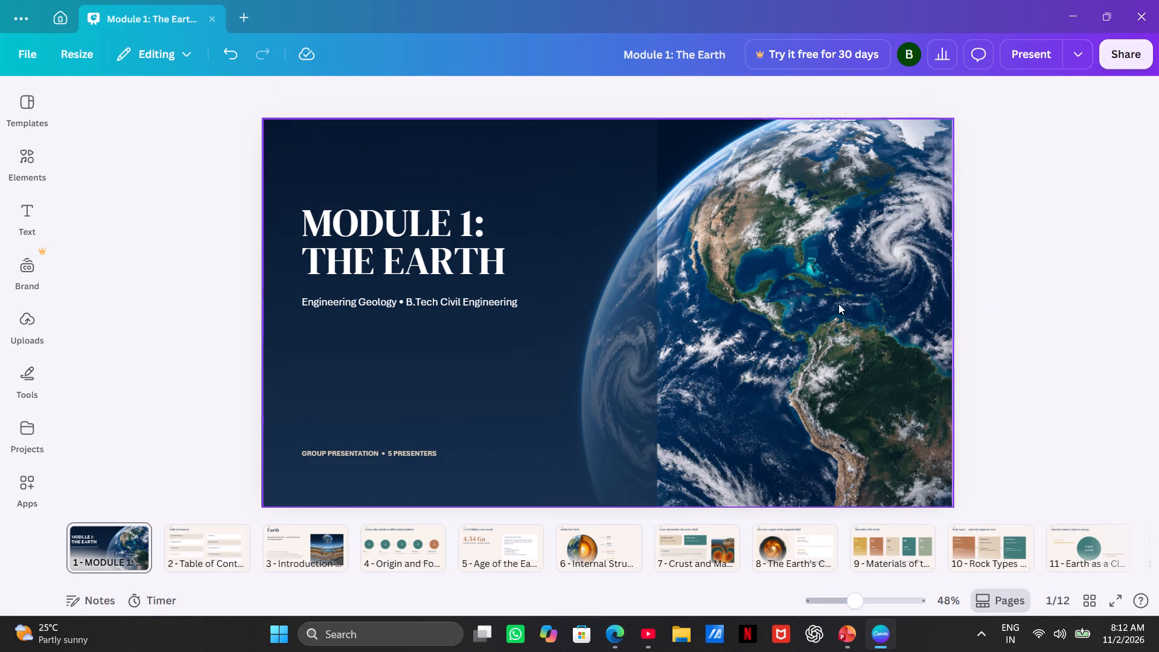
click(791, 246)
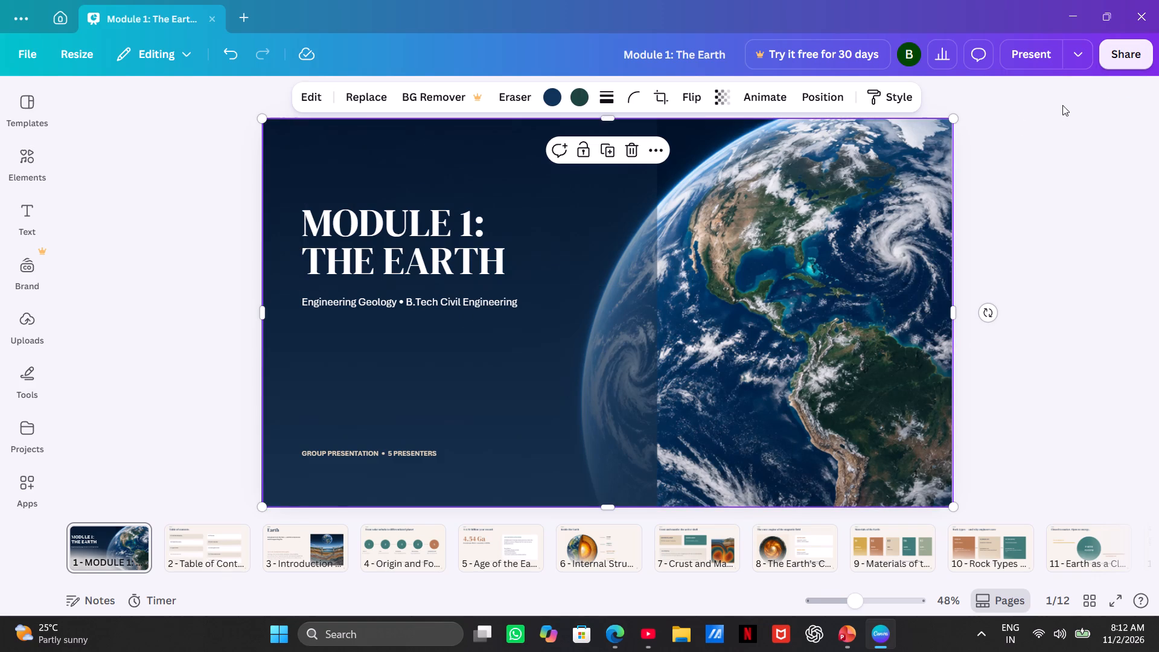
Switch to the PowerPoint version of the deck, cut its first slide, "MODULE 1: THE EARTH", and close the file.
click(847, 634)
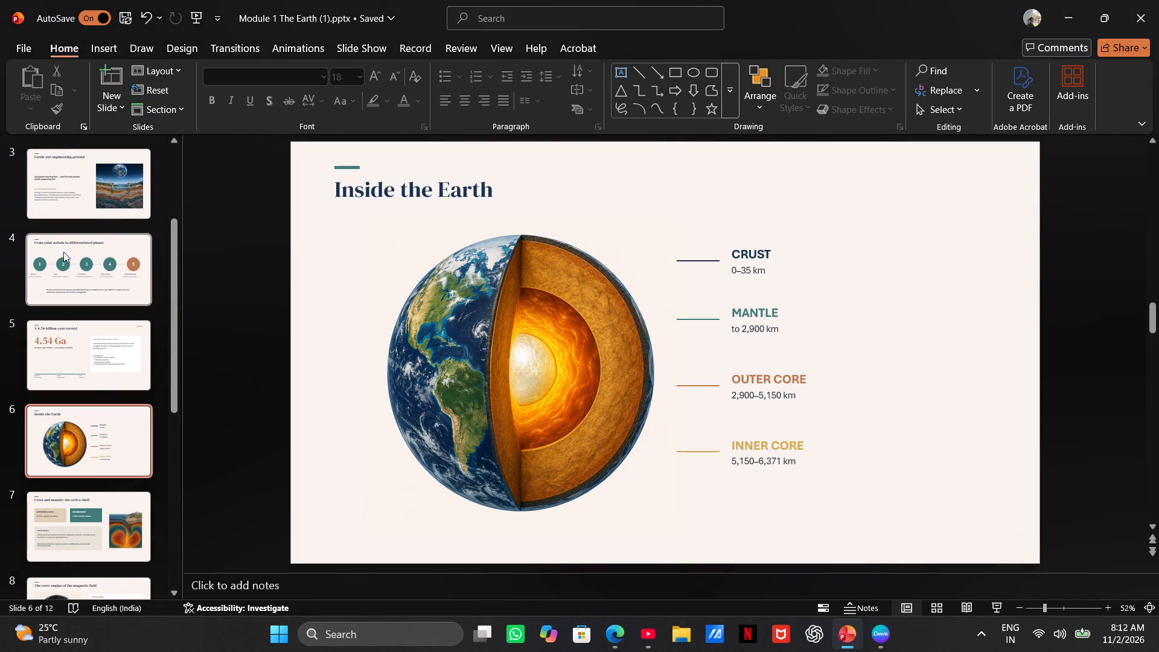
scroll(63, 252, up, 17)
click(72, 185)
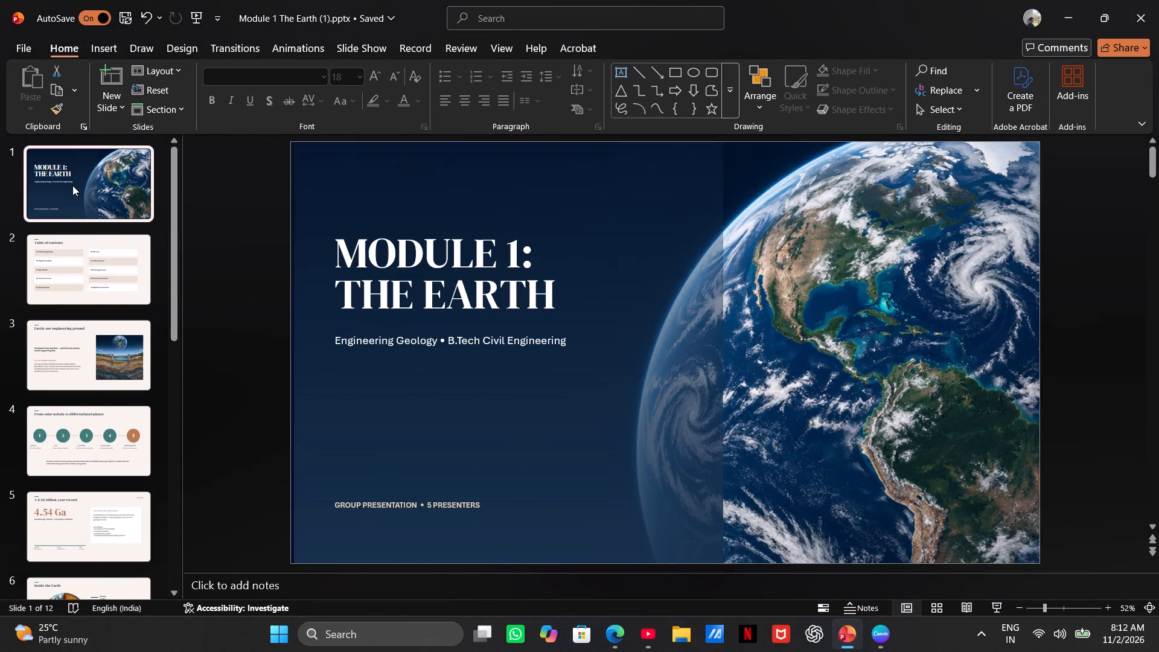
right_click(72, 185)
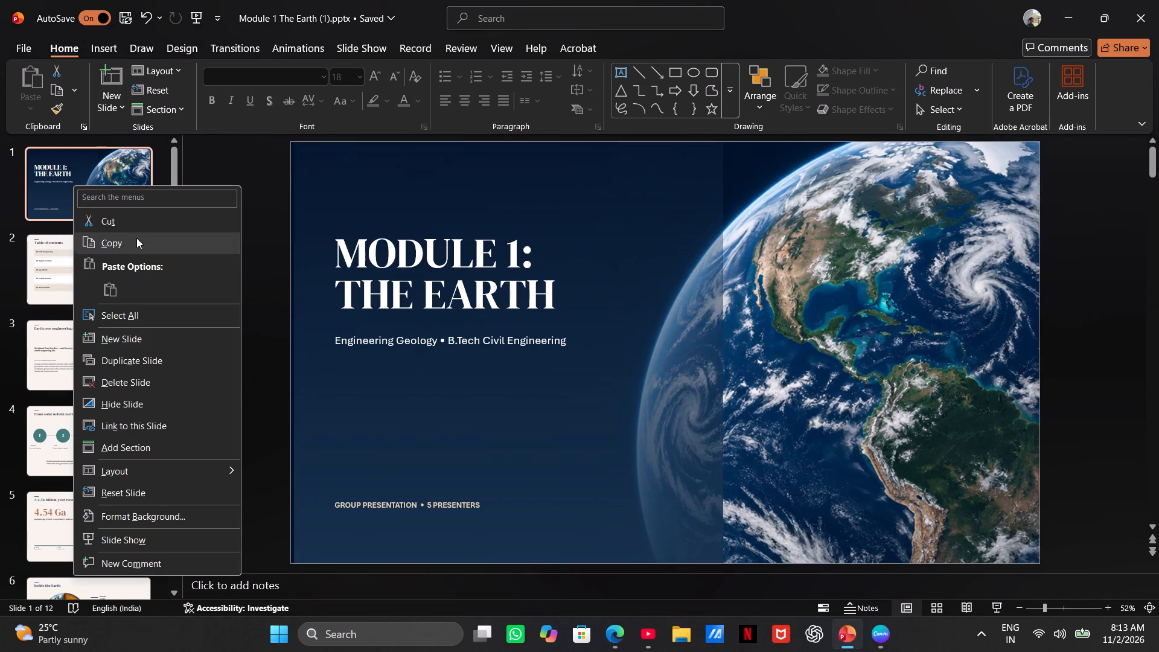
click(120, 229)
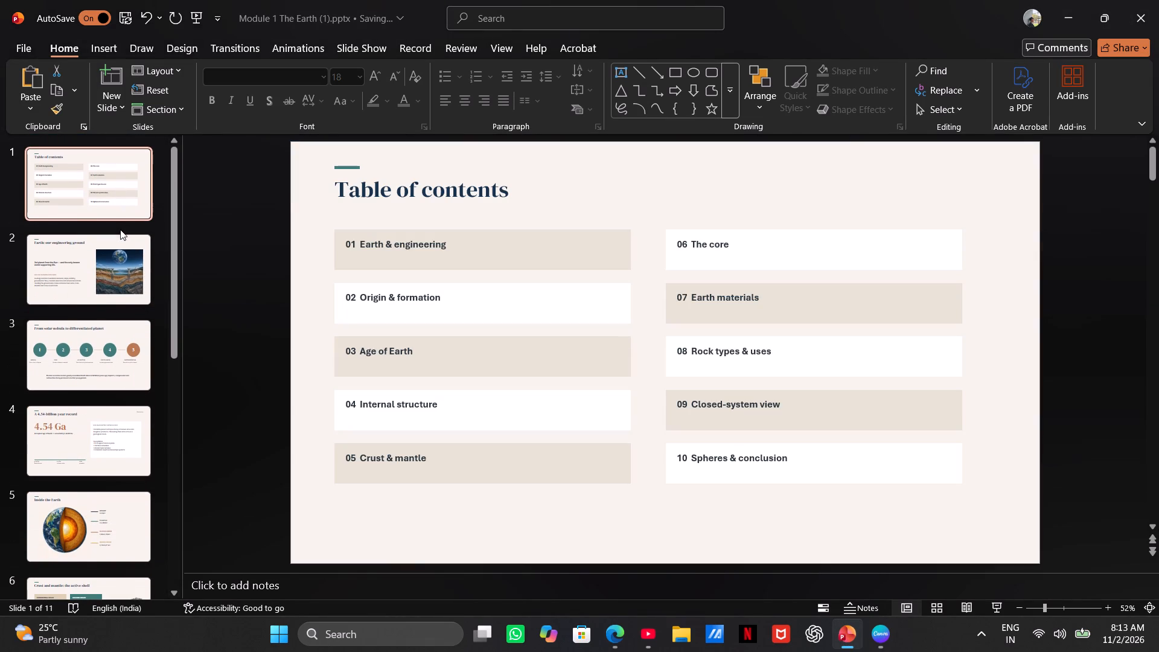
scroll(137, 240, up, 3)
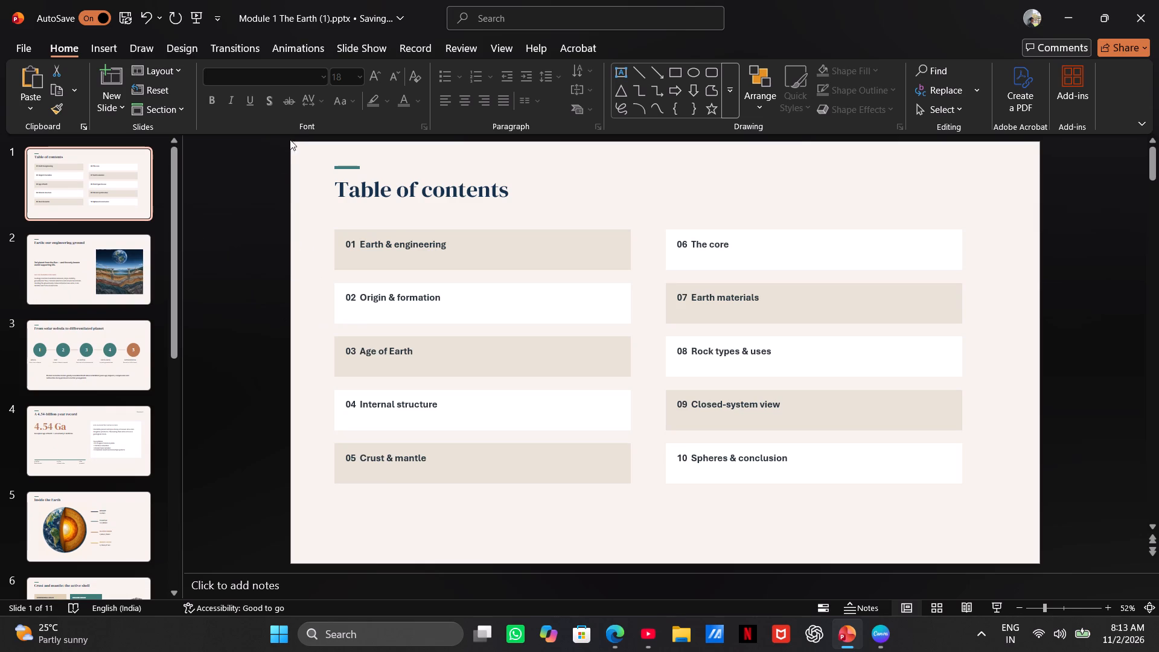
click(1152, 24)
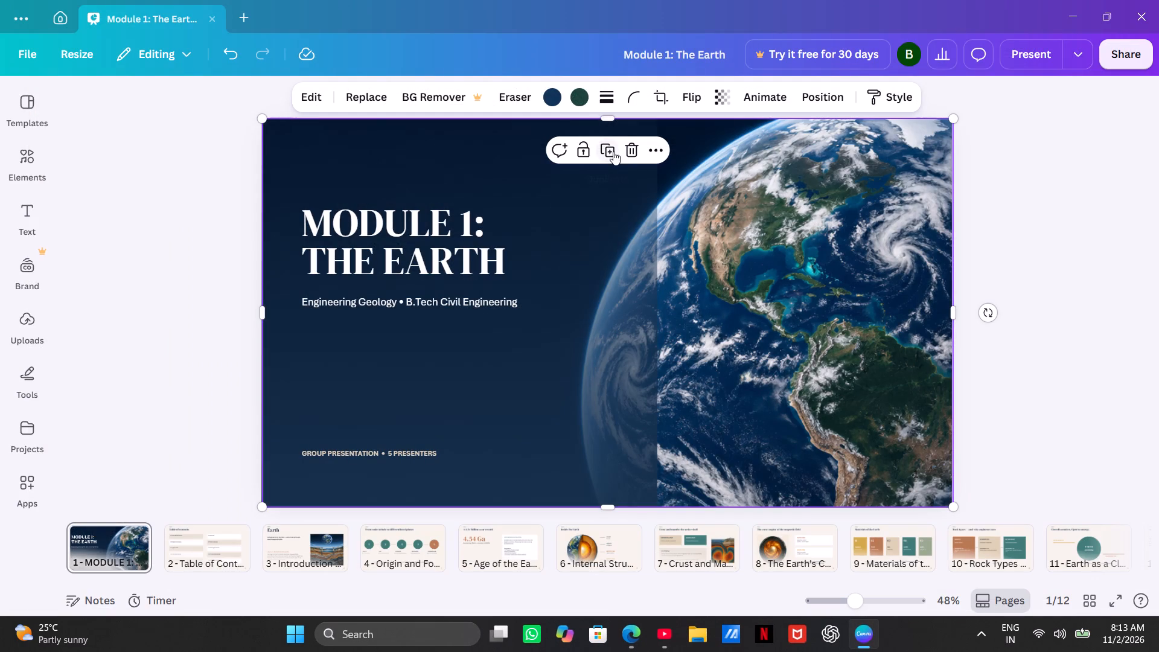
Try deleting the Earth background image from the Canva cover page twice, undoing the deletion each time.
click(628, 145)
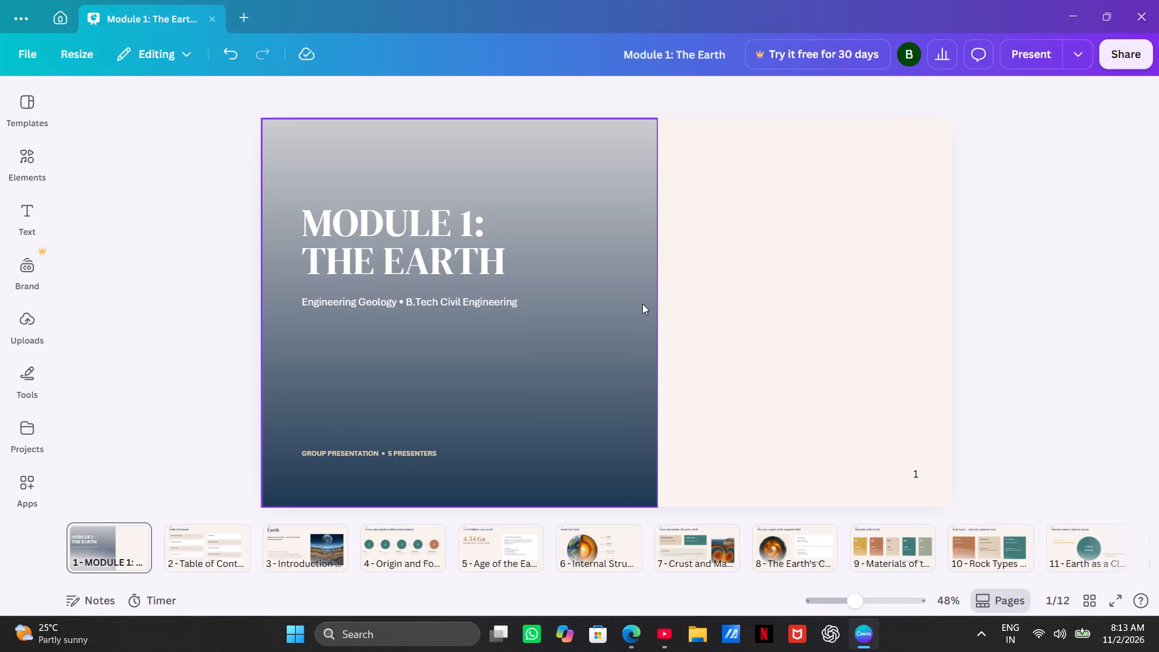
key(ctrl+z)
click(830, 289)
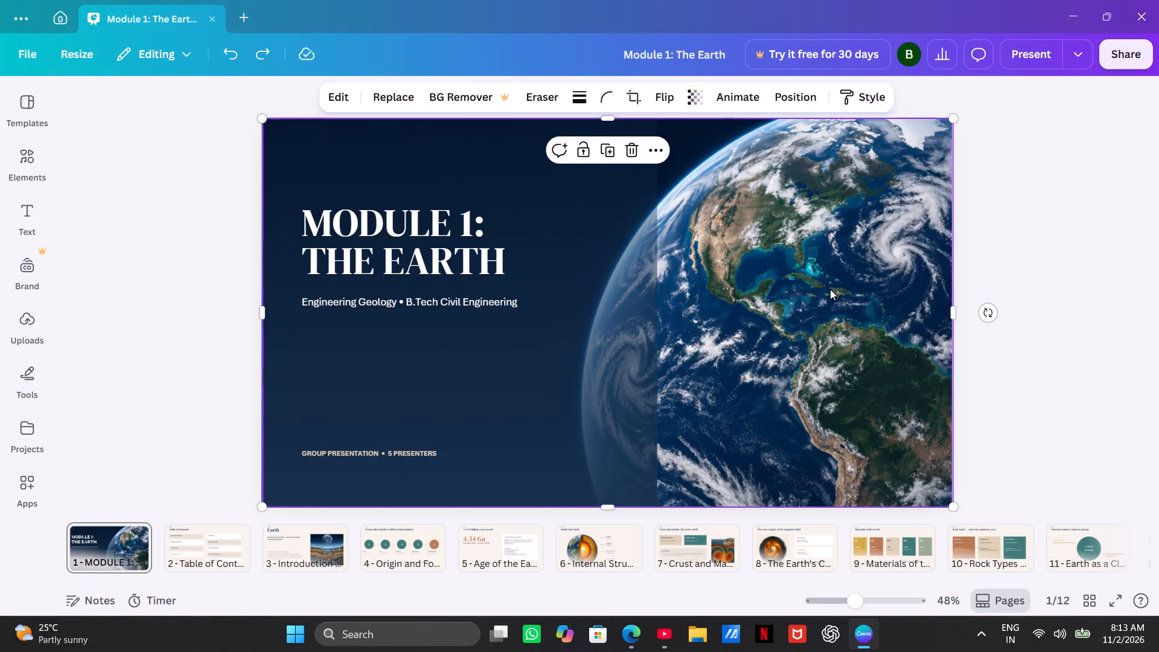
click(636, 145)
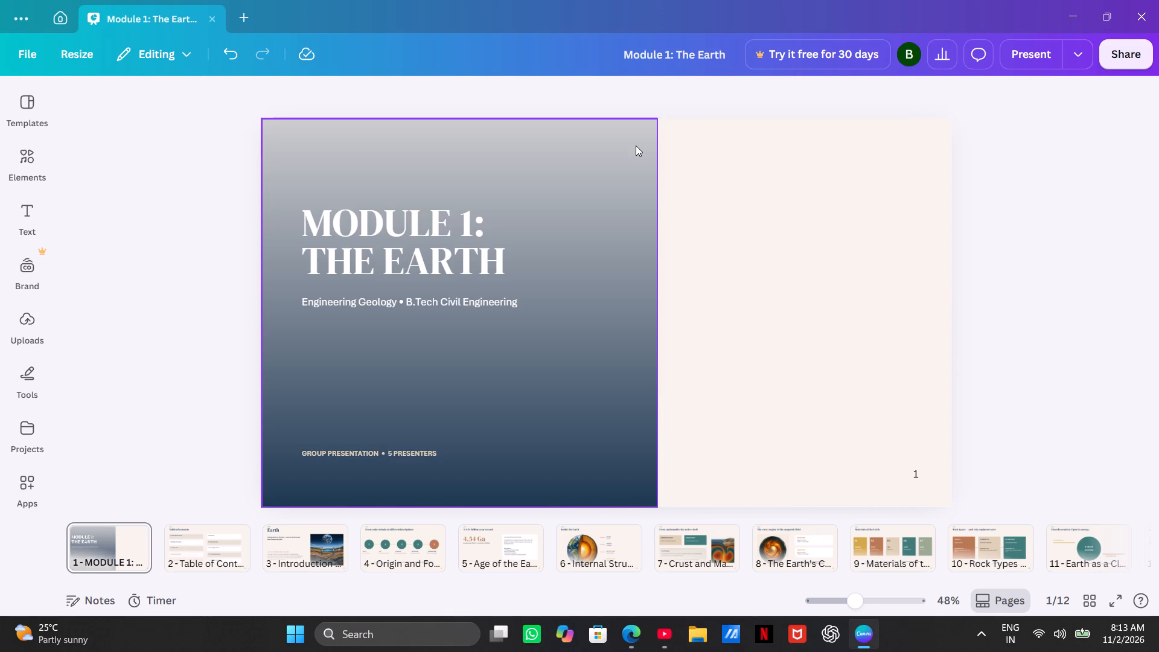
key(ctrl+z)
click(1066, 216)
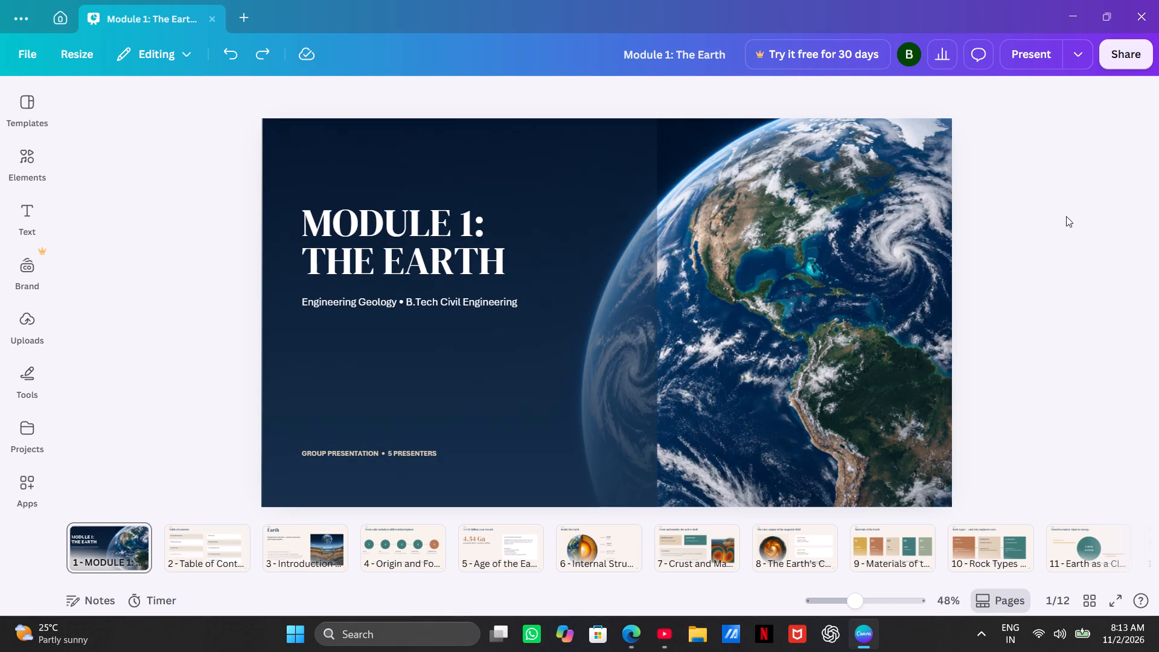
Select the Earth background image on the cover page.
click(742, 290)
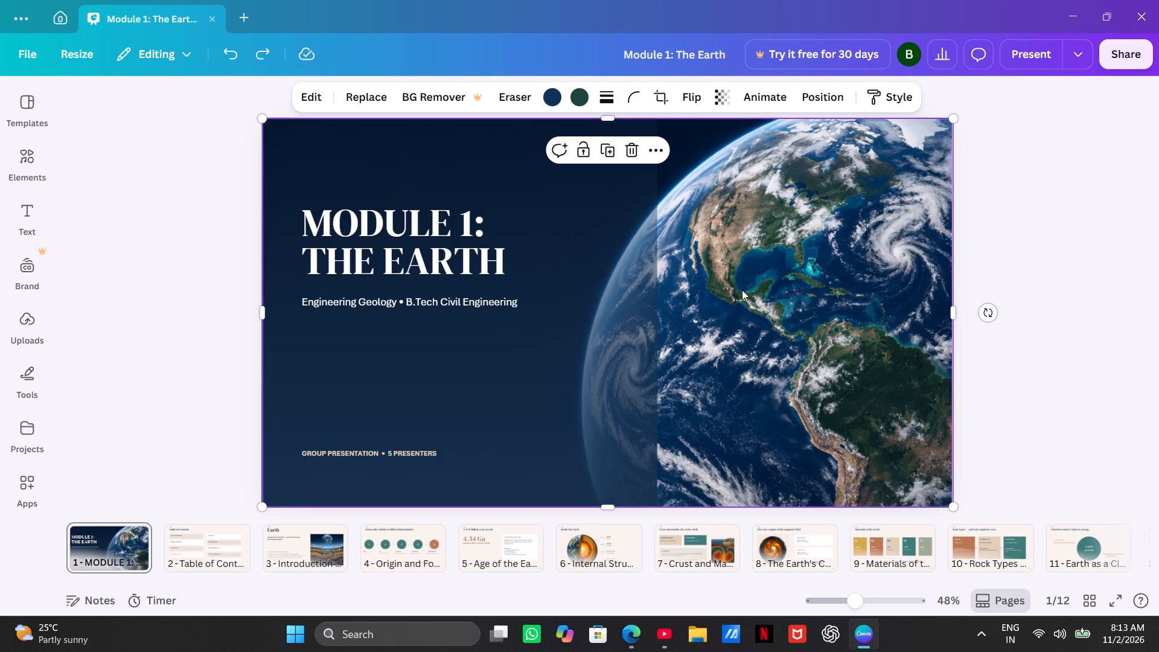
click(735, 272)
click(767, 308)
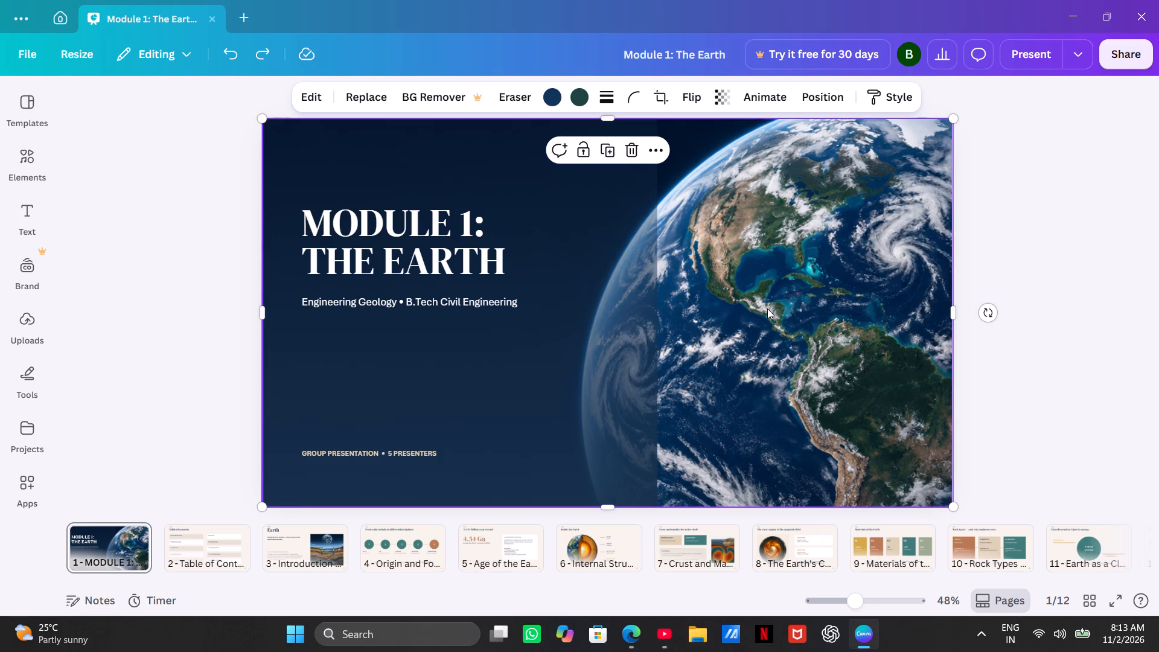
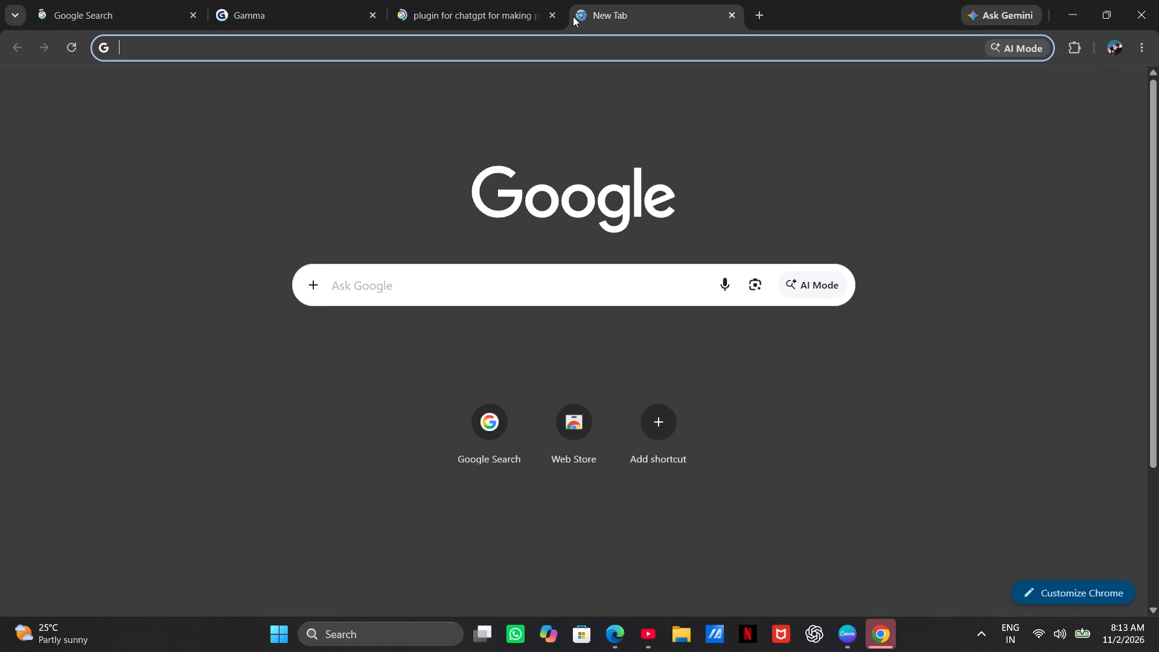
Search the web for "golaghat engineering college" and open the college website's About GEC page.
click(453, 53)
text(golaghat)
key(space)
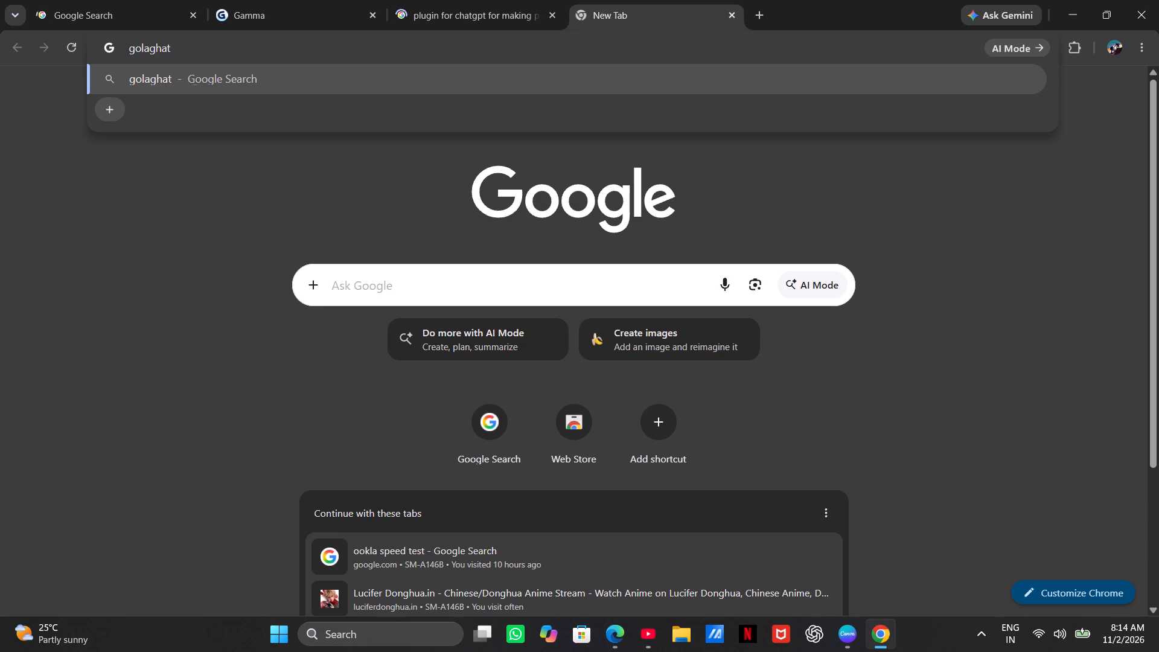
text(engineering coll)
text(ege)
key(space)
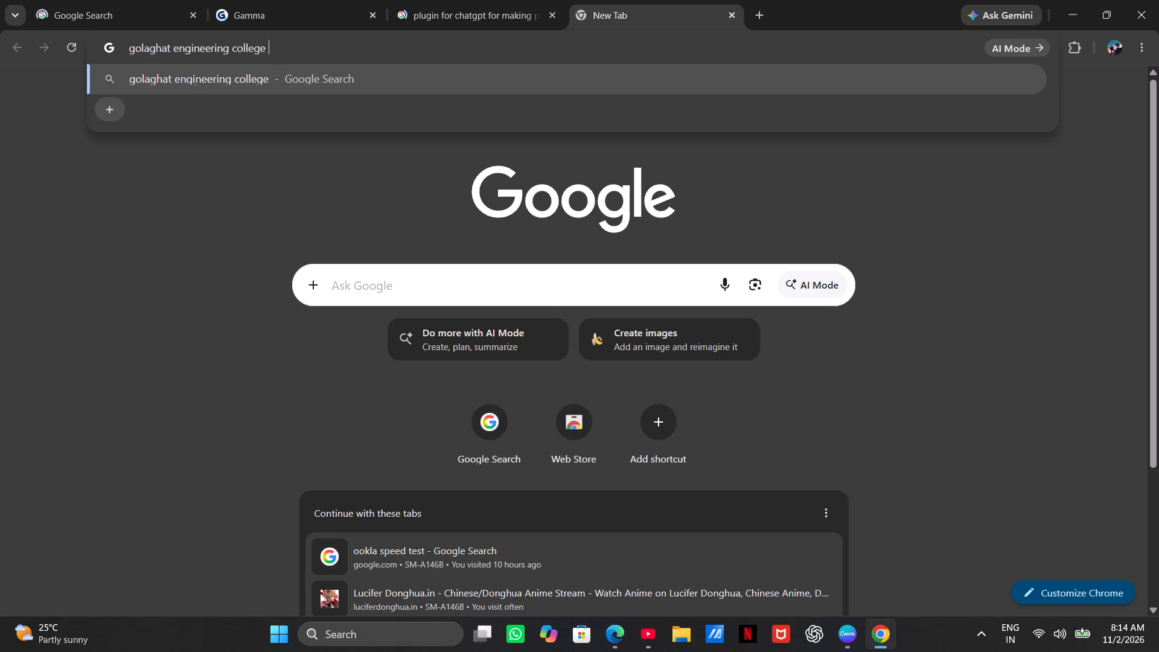
key(Return)
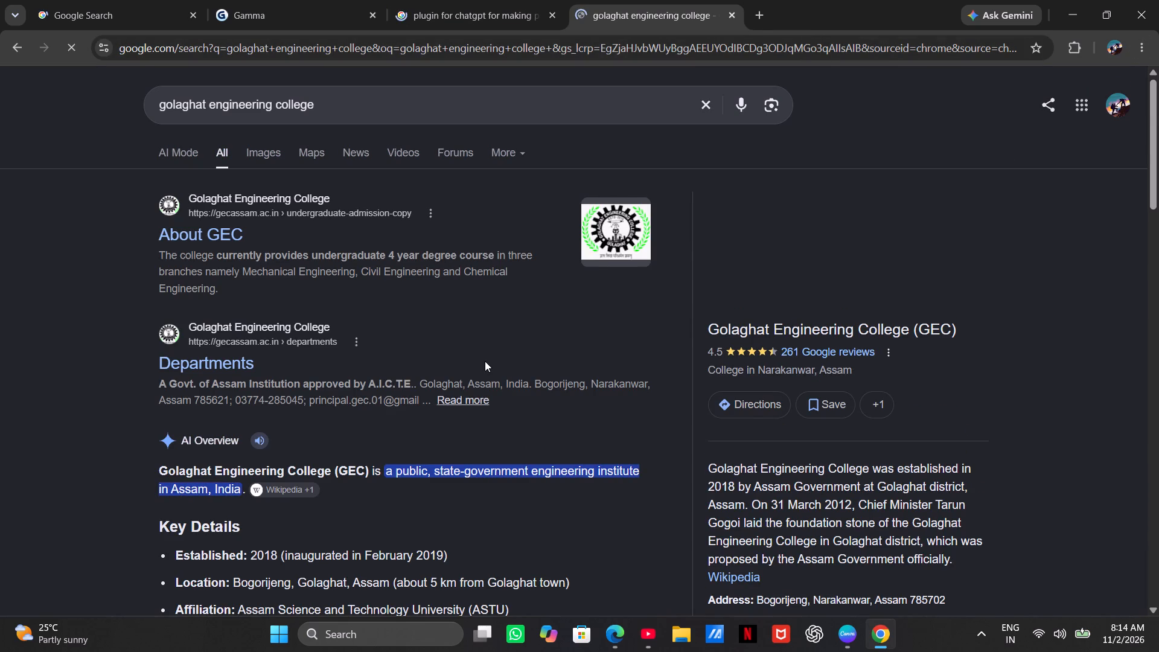
scroll(485, 361, down, 4)
scroll(350, 184, up, 2)
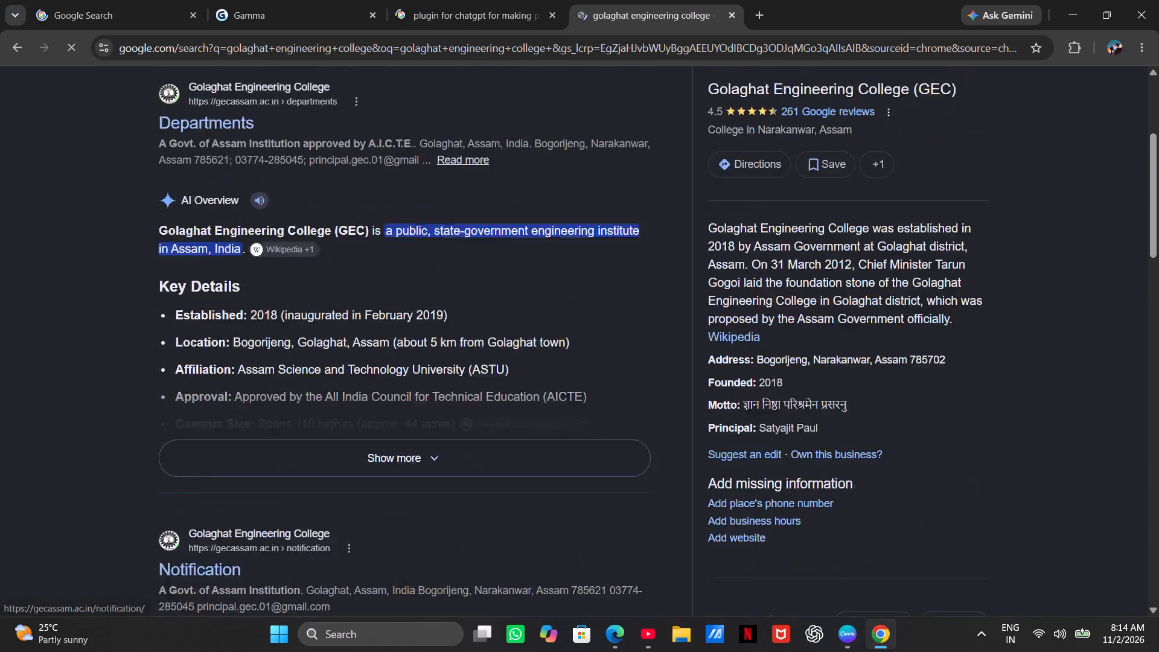
scroll(350, 184, up, 3)
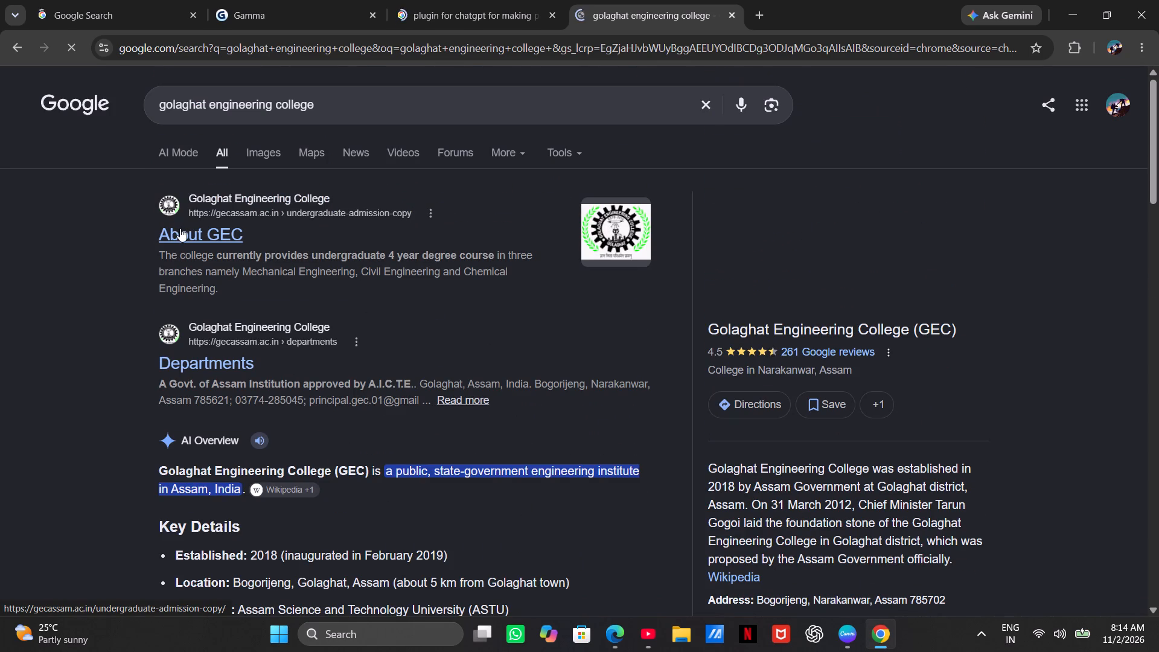
click(180, 228)
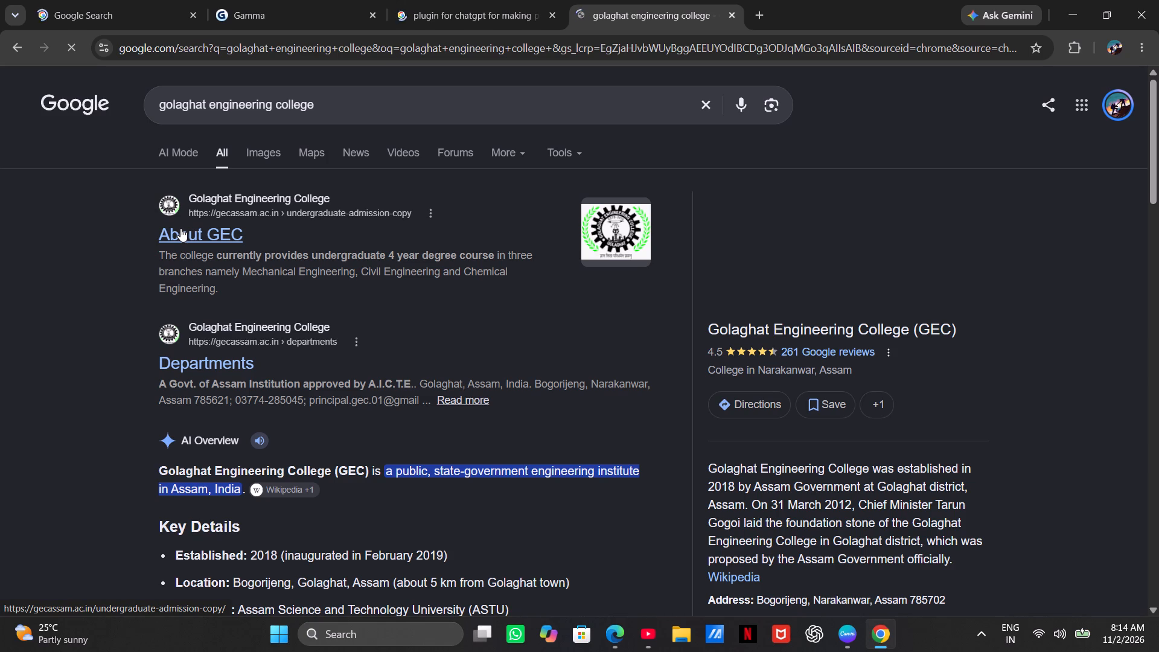
scroll(266, 390, down, 1)
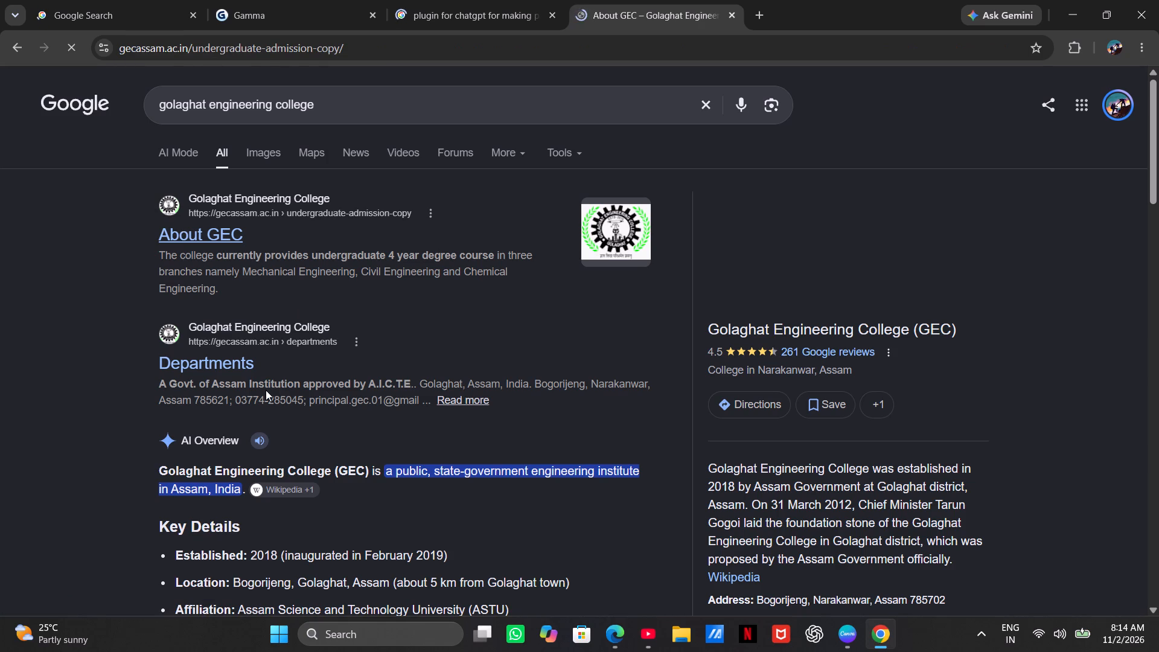
scroll(266, 390, down, 2)
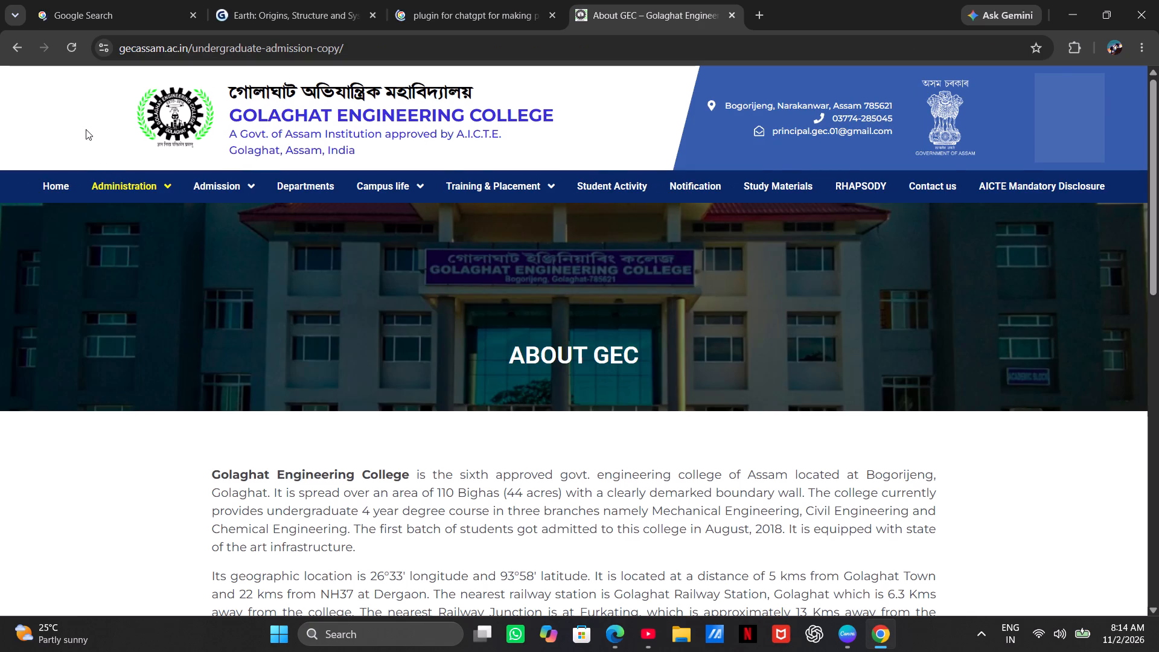
Copy the Golaghat Engineering College logo image from the website's header.
click(153, 126)
right_click(153, 126)
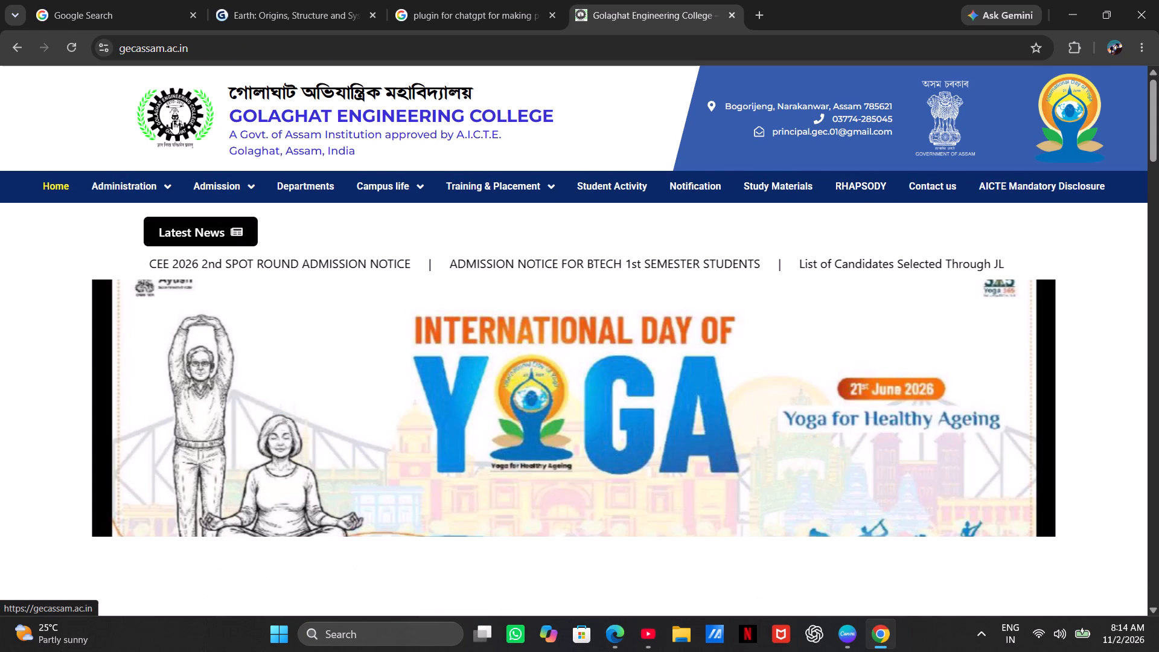
right_click(173, 121)
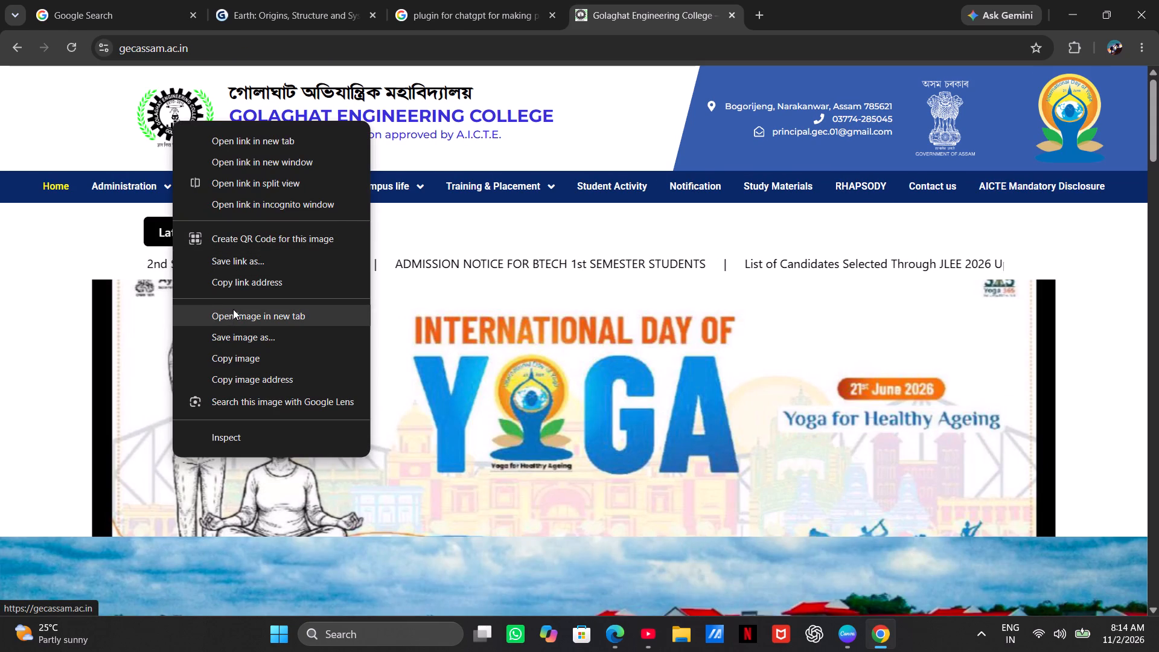
click(223, 363)
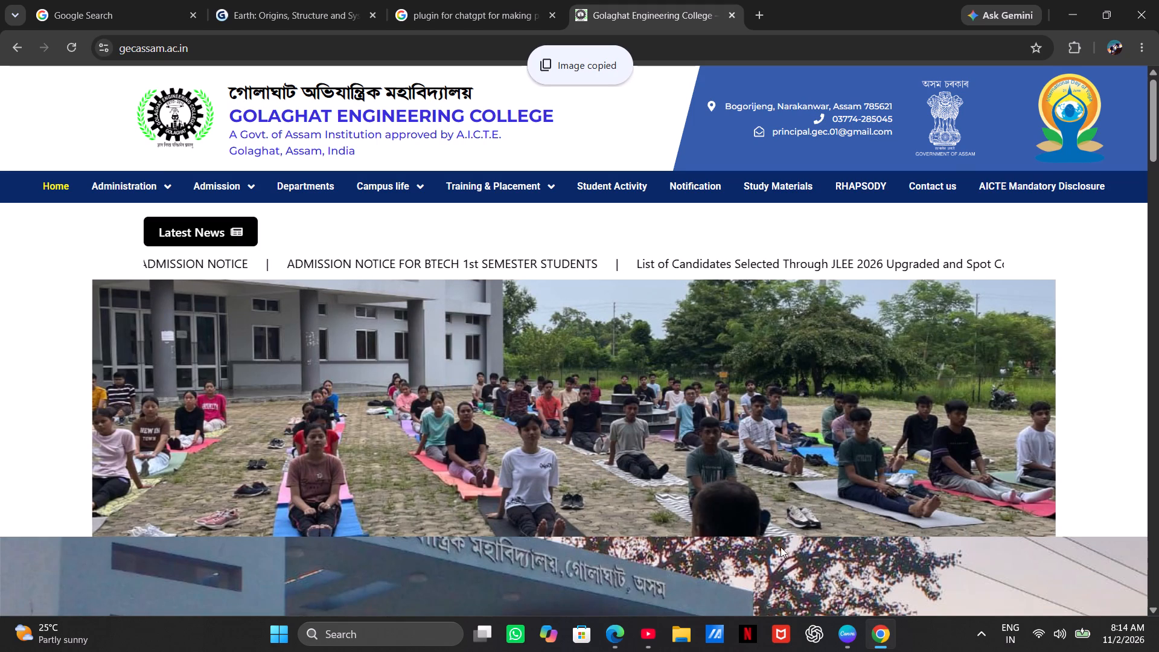
Switch to Canva, paste the college logo on the cover page, shrink it and place it in the upper part of the blank cream area.
click(846, 631)
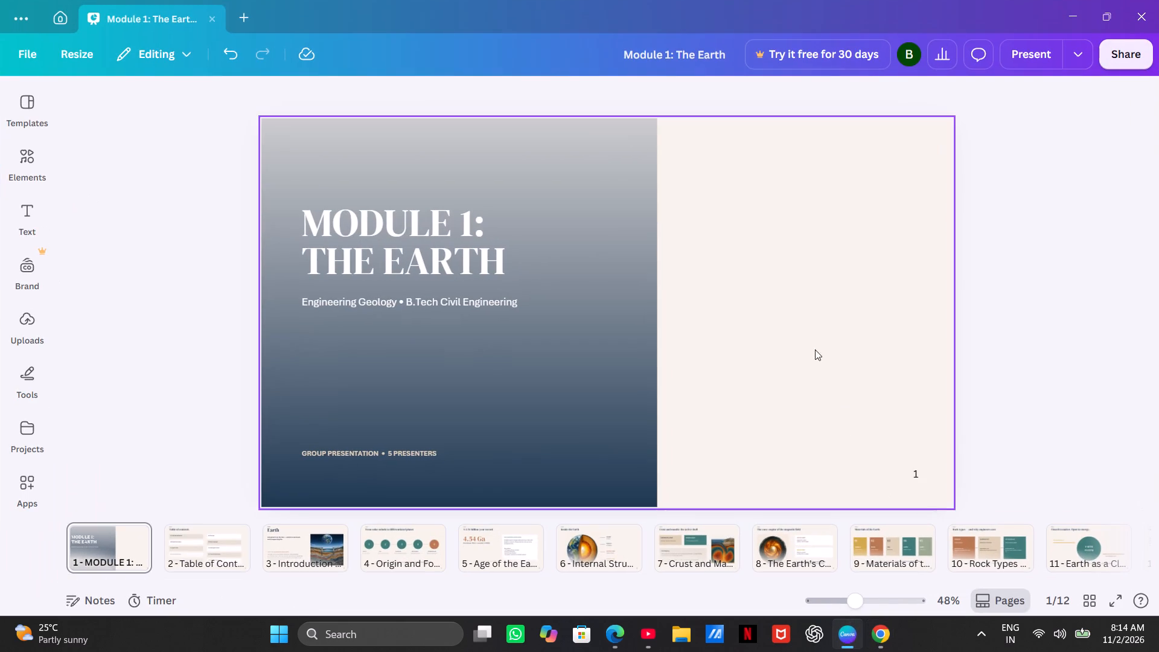
click(799, 334)
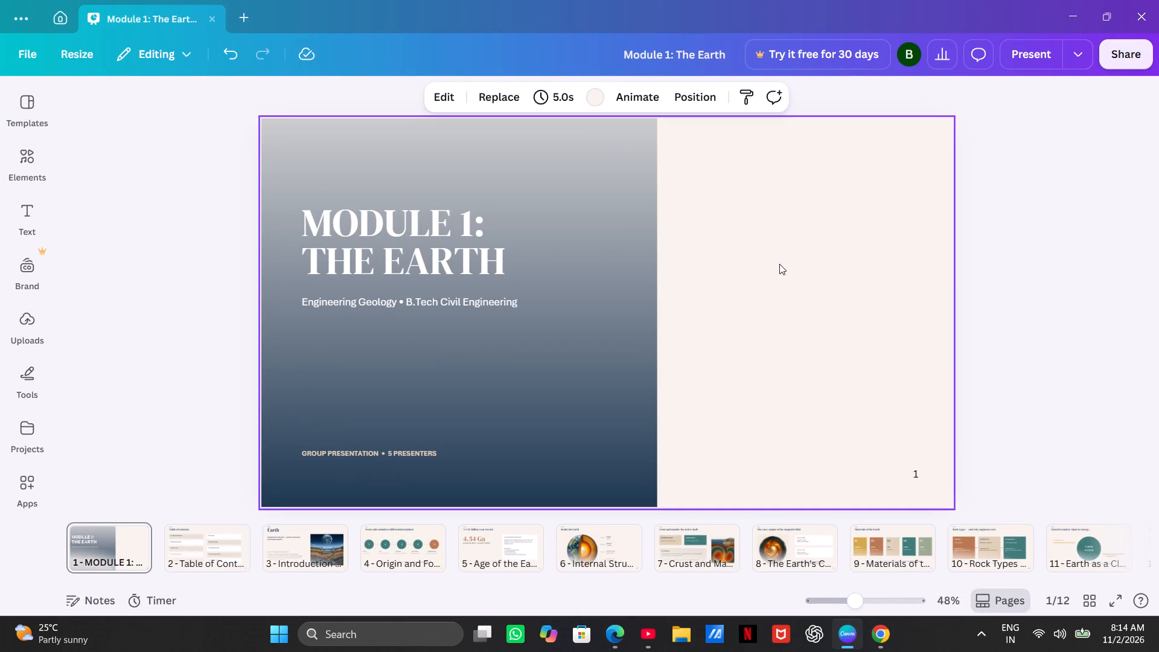
key(ctrl+v)
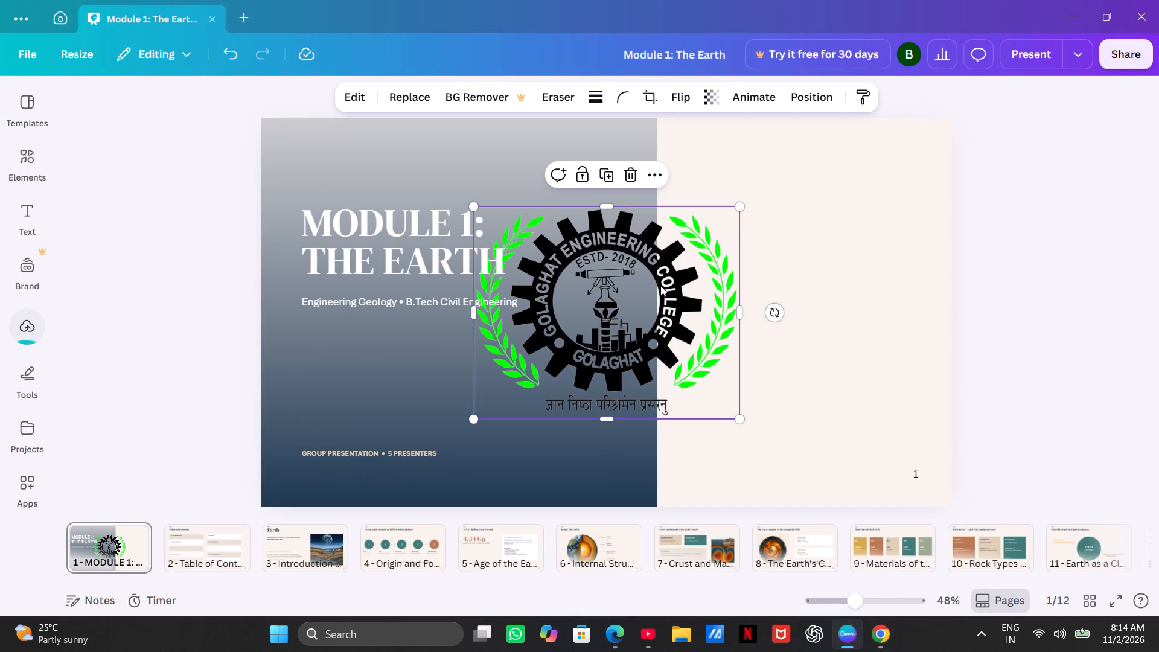
drag(653, 291, 818, 216)
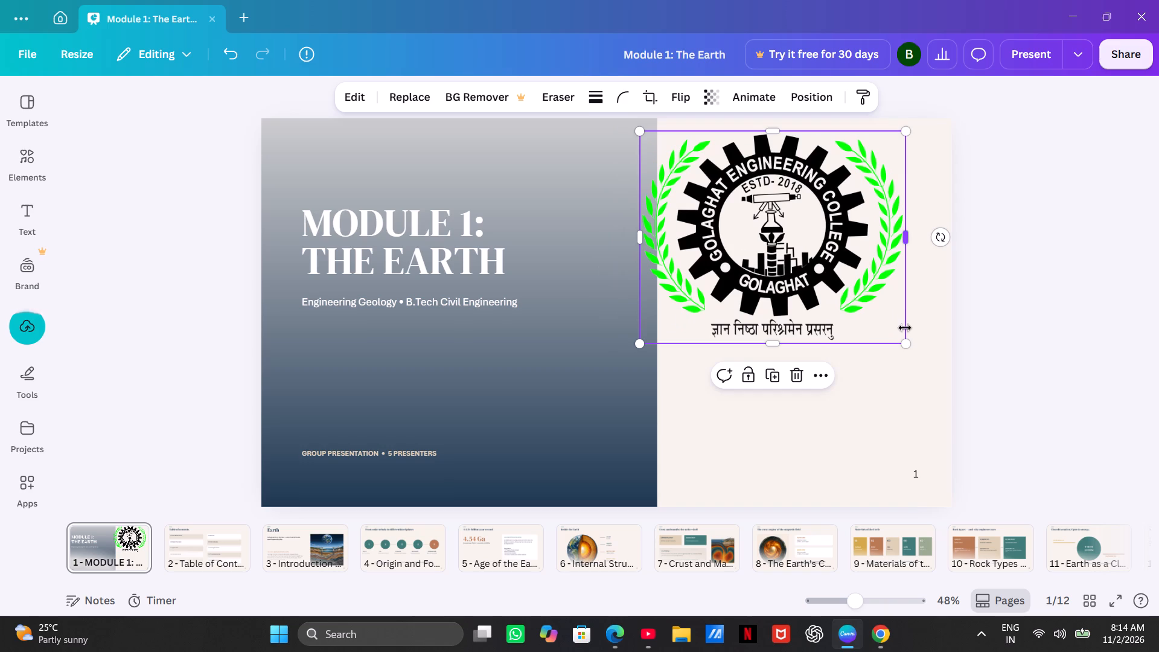
drag(906, 341, 828, 295)
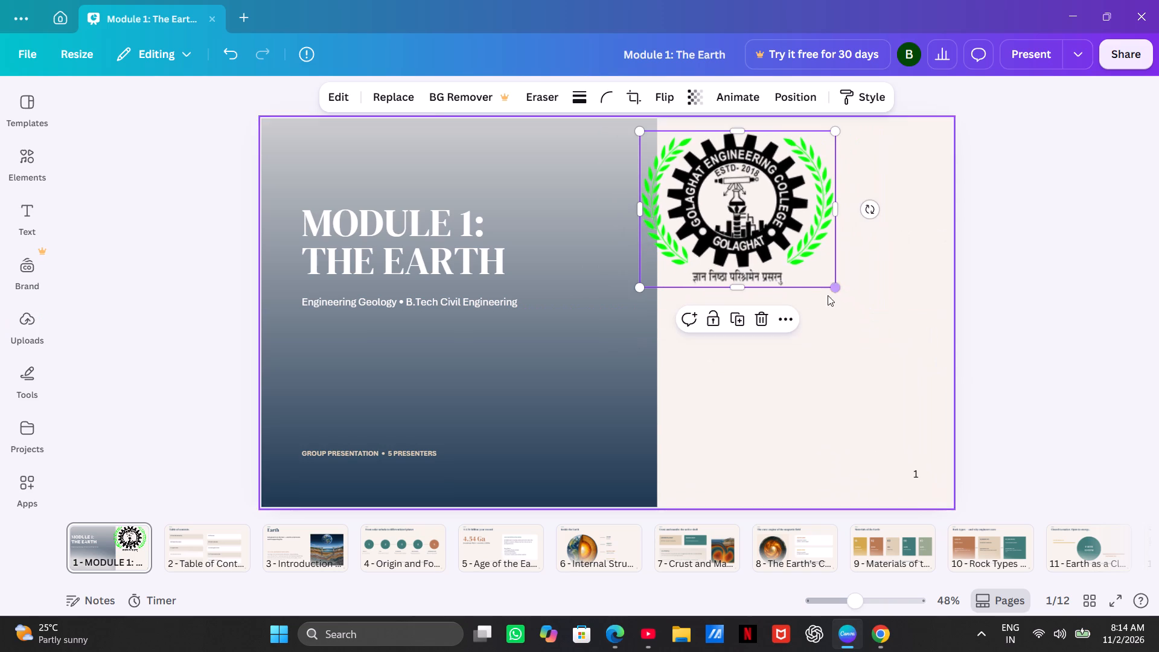
drag(749, 231, 802, 236)
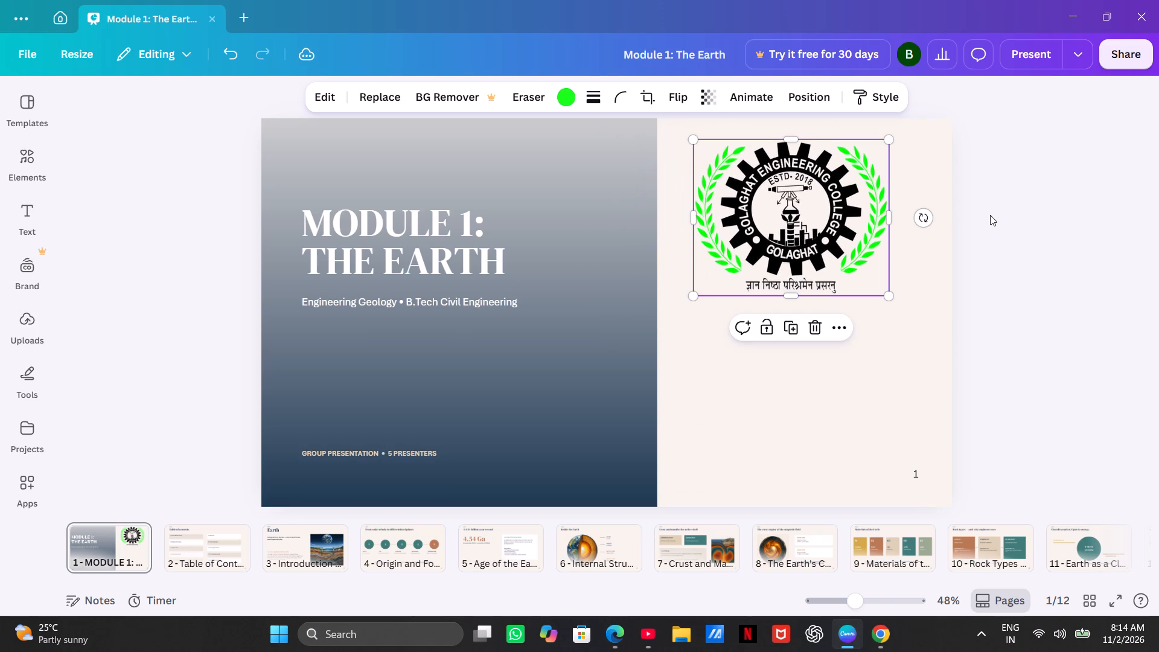
click(990, 215)
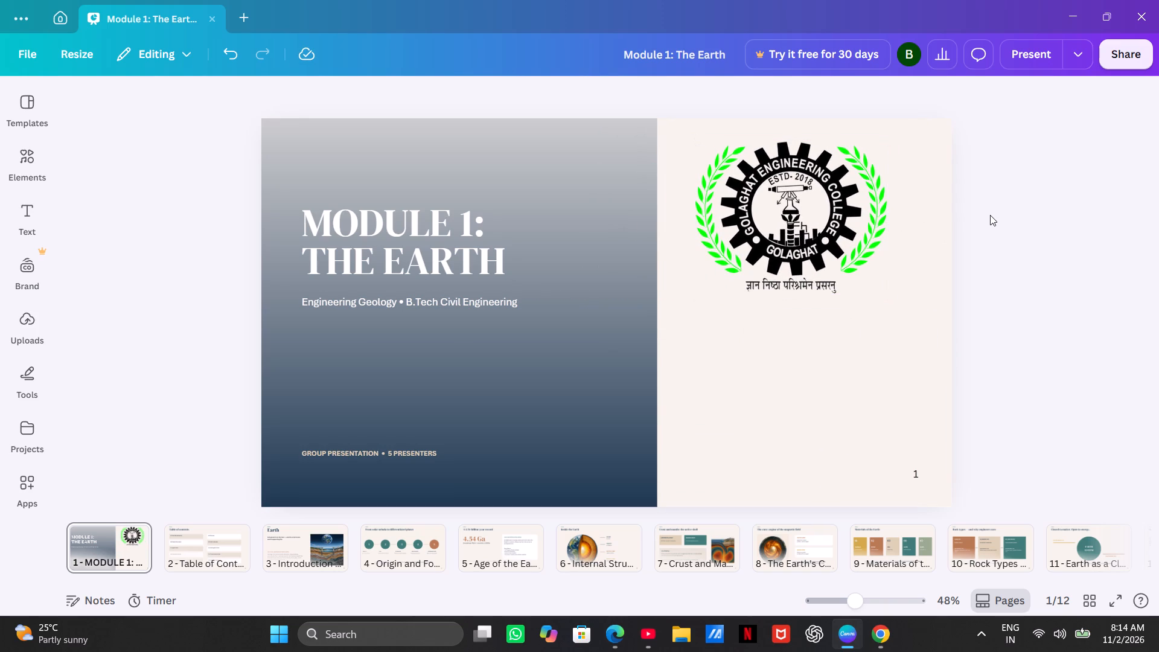
Enlarge the college logo slightly on the cover page and nudge it upward within the cream area.
click(842, 228)
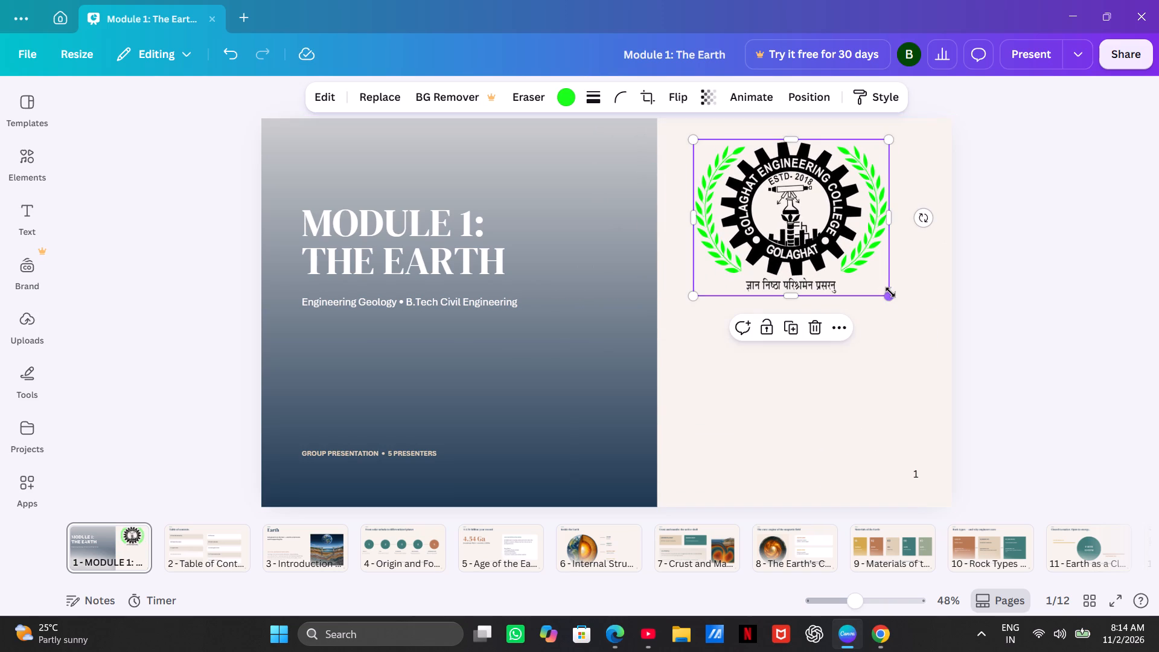
drag(890, 292, 916, 311)
click(1032, 266)
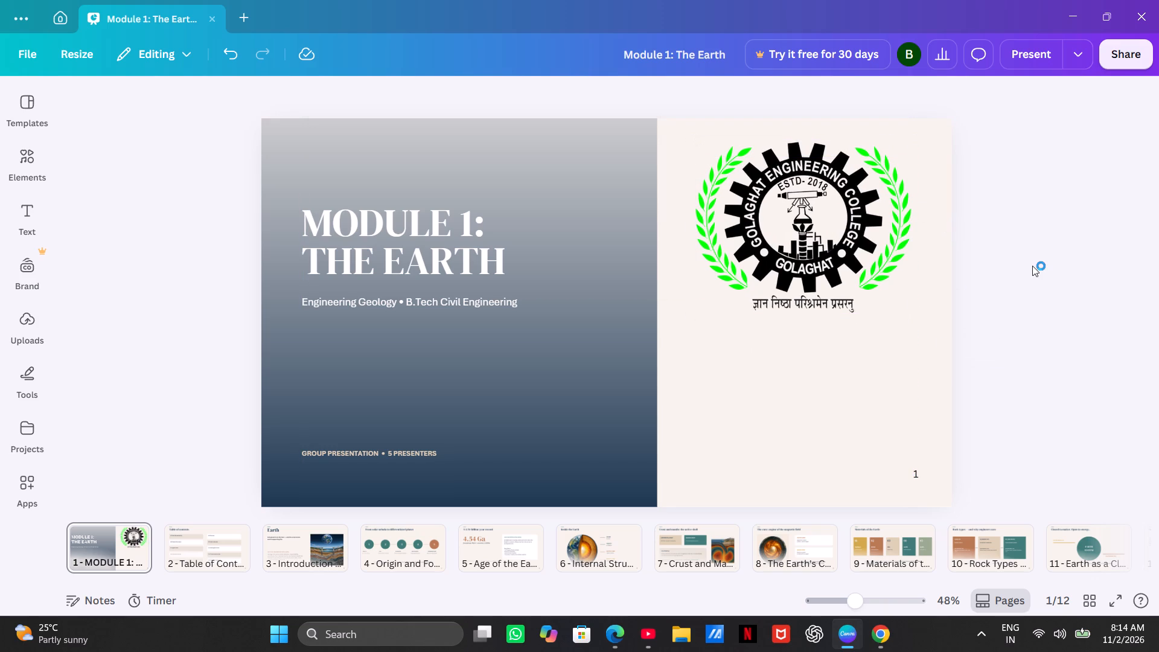
click(829, 268)
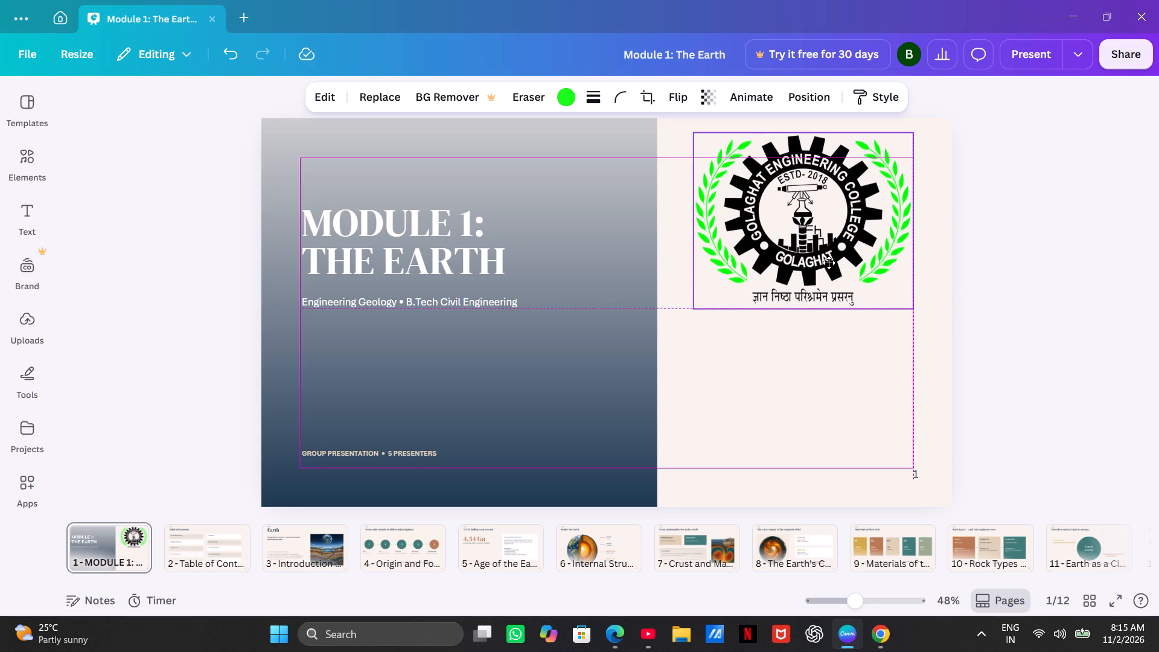
click(1012, 243)
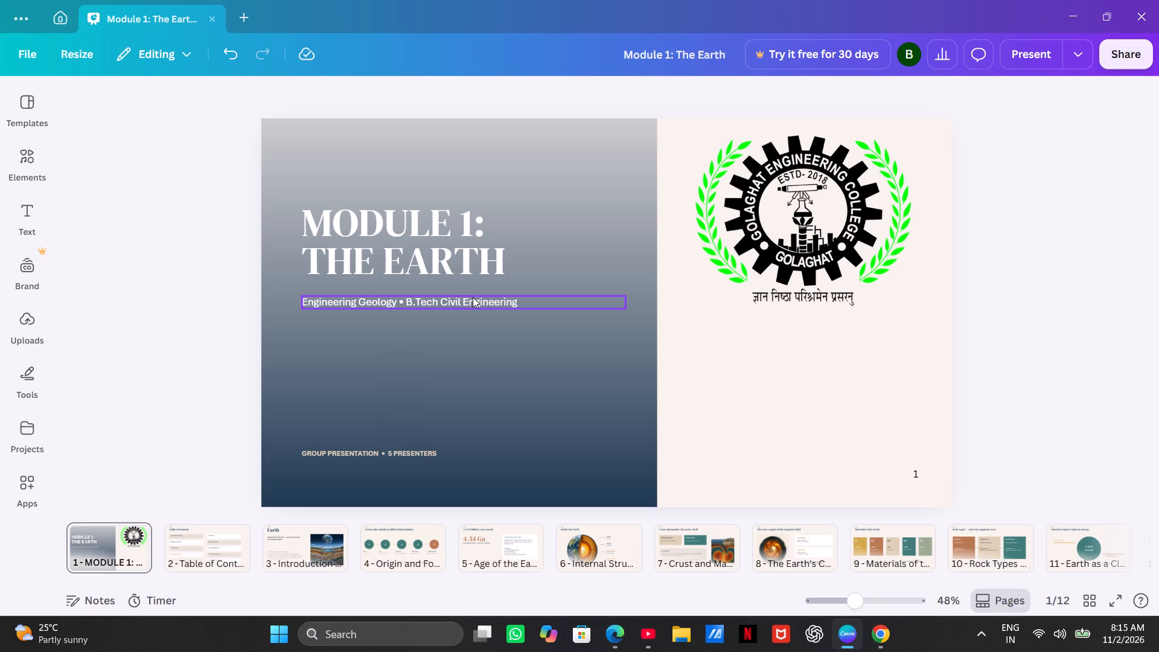
Examine the cover page's layout and page number, and glance at the table of contents page.
click(967, 305)
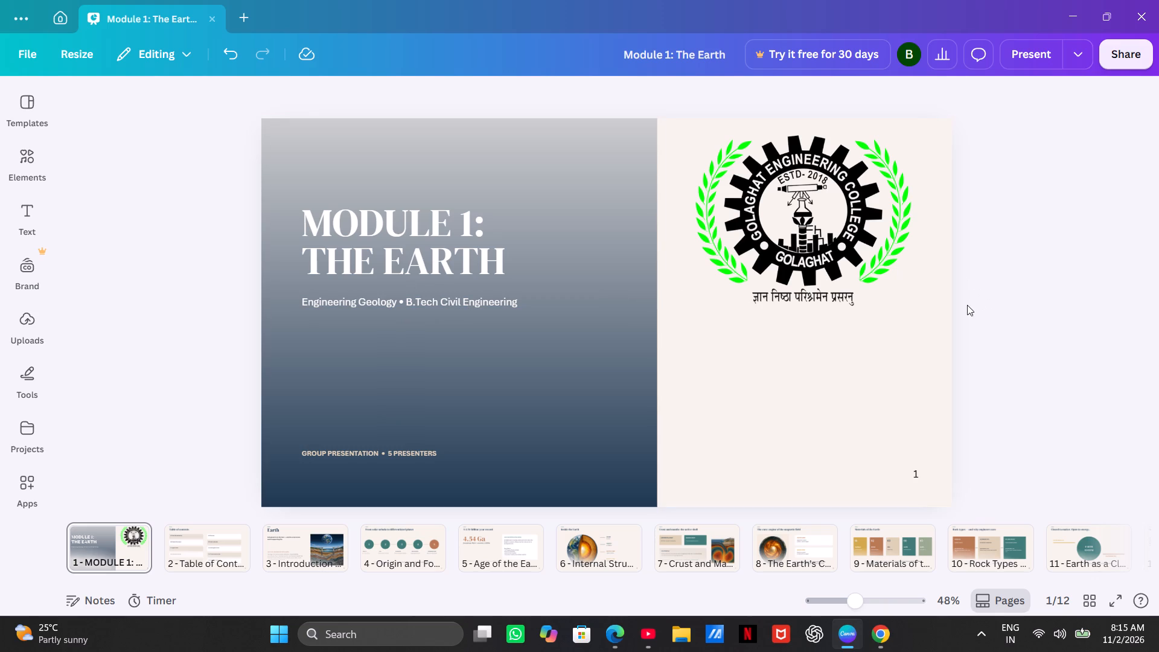
click(1047, 288)
click(915, 475)
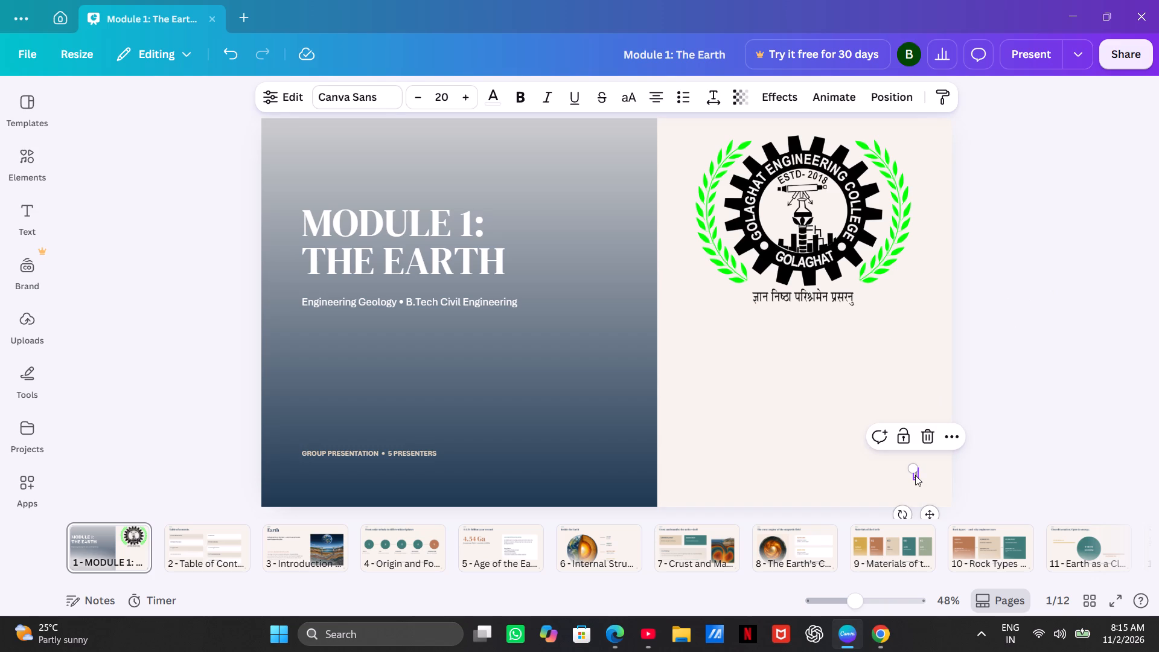
click(1007, 468)
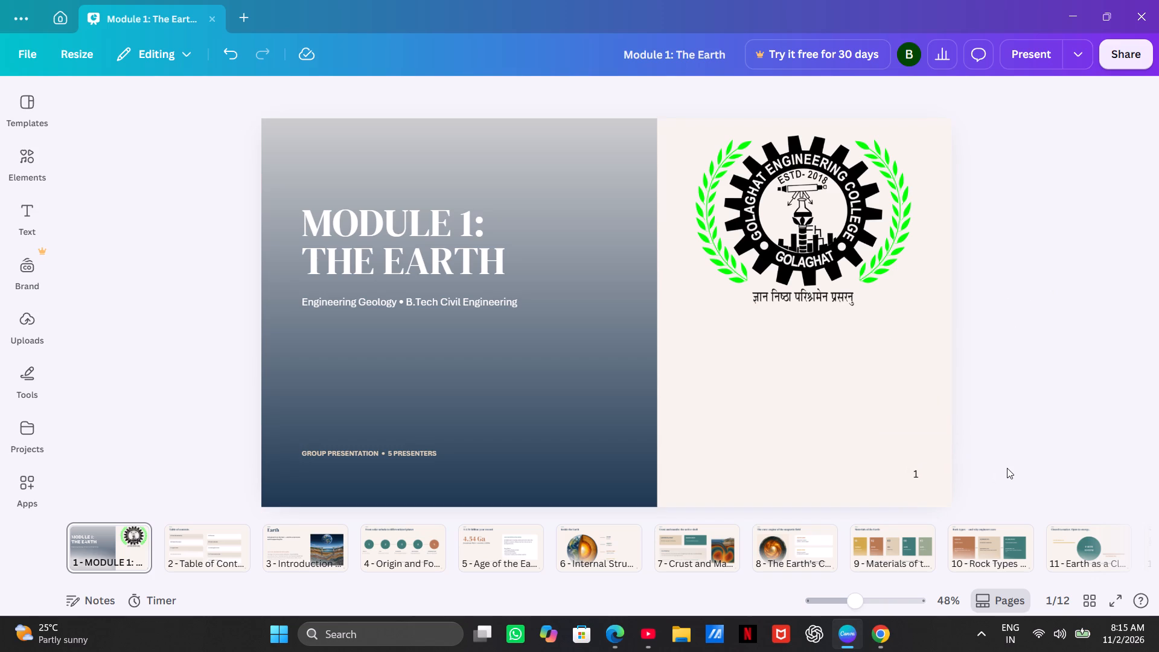
scroll(833, 423, down, 2)
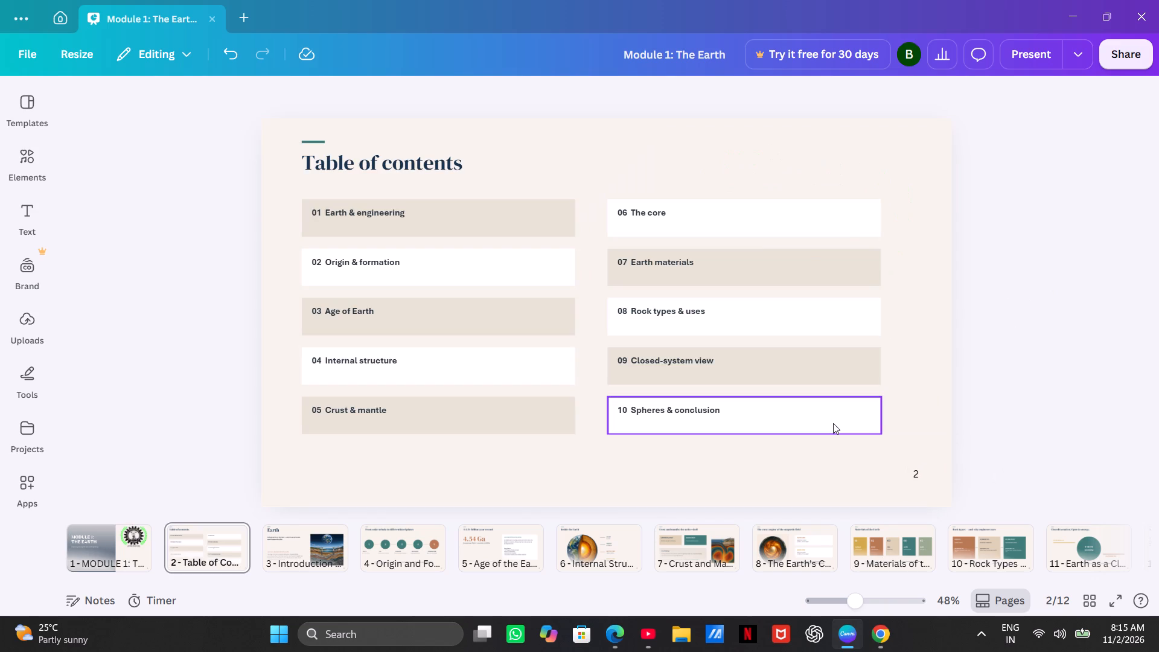
scroll(833, 423, up, 3)
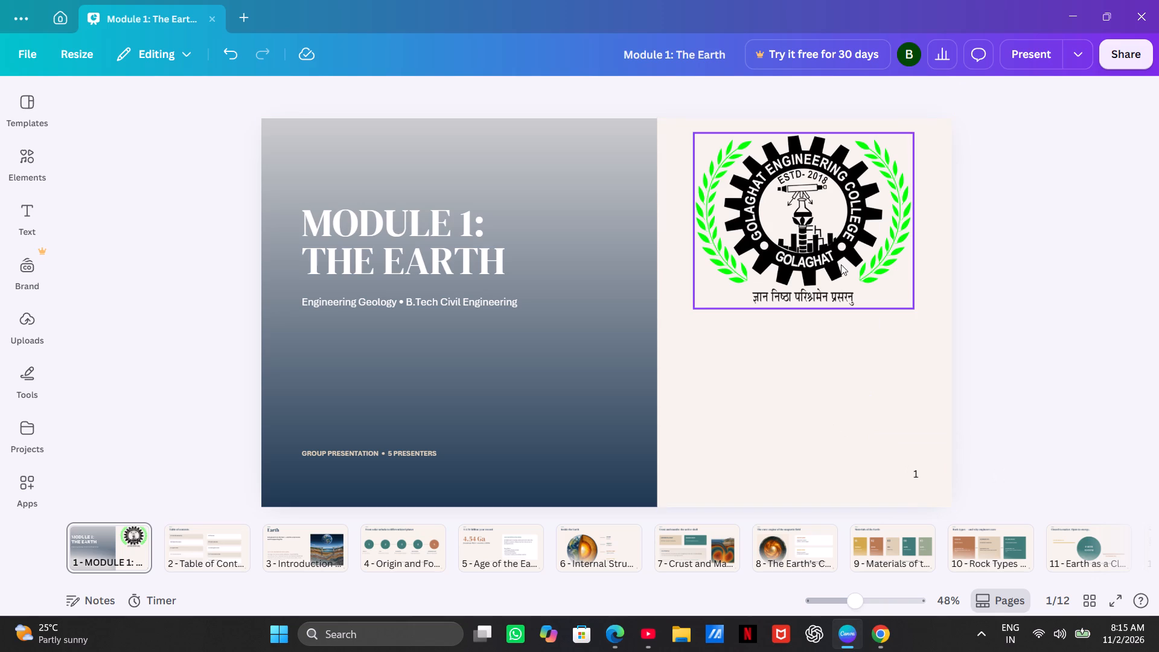
click(1041, 312)
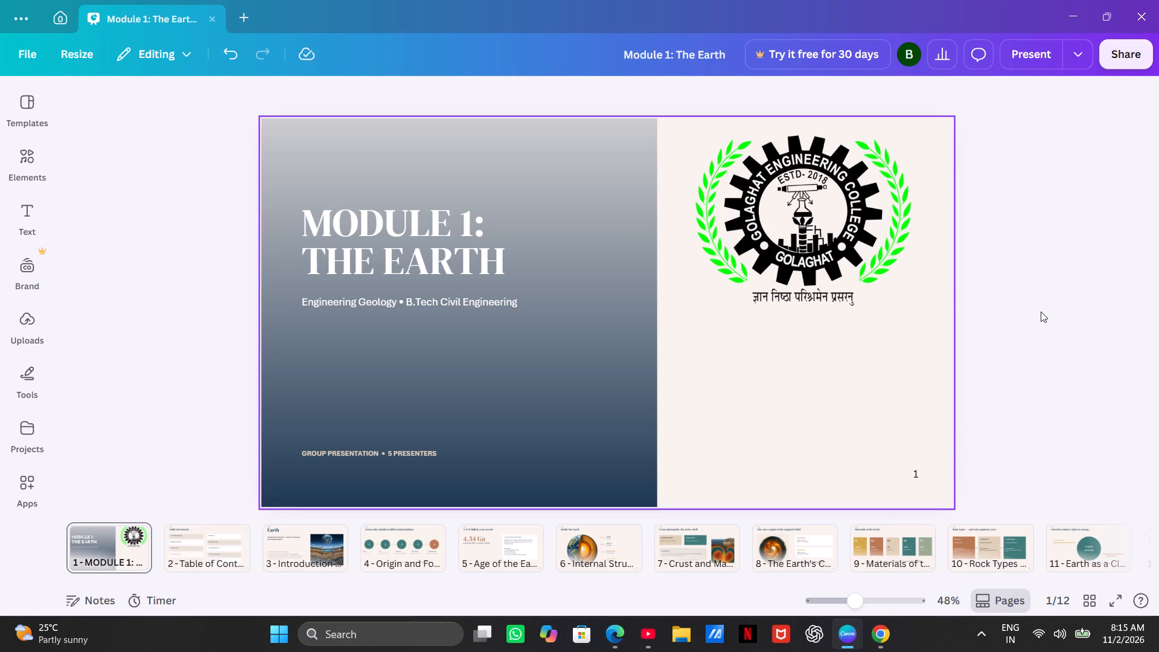
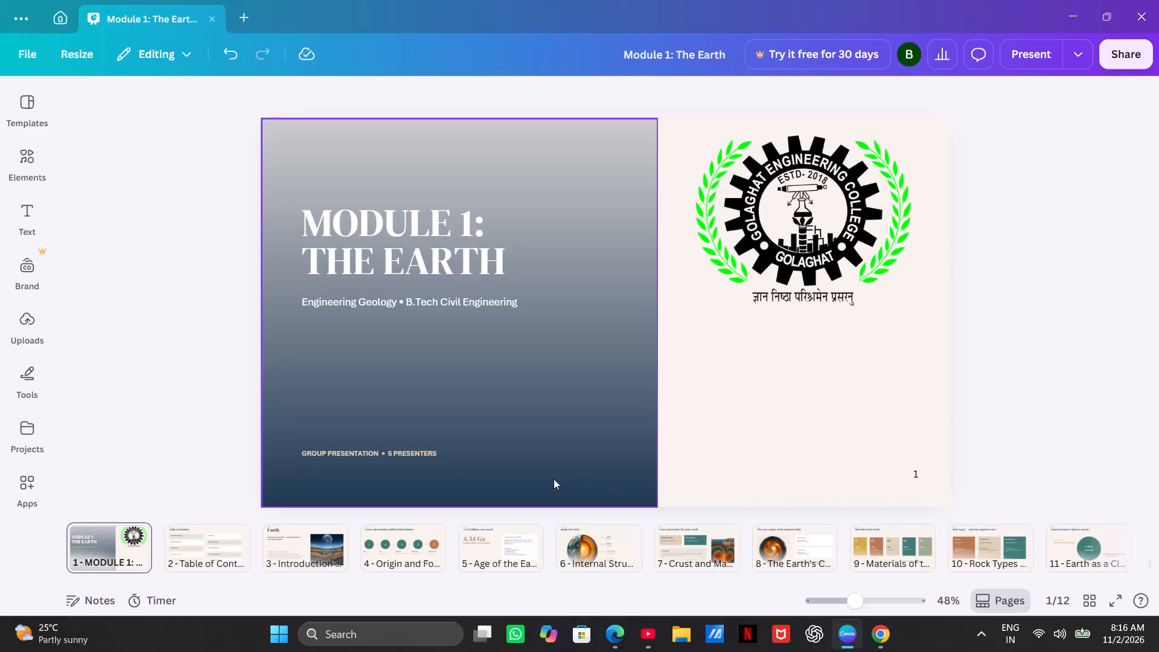
Delete the "GROUP PRESENTATION • 5 PRESENTERS" line from the cover page.
click(348, 451)
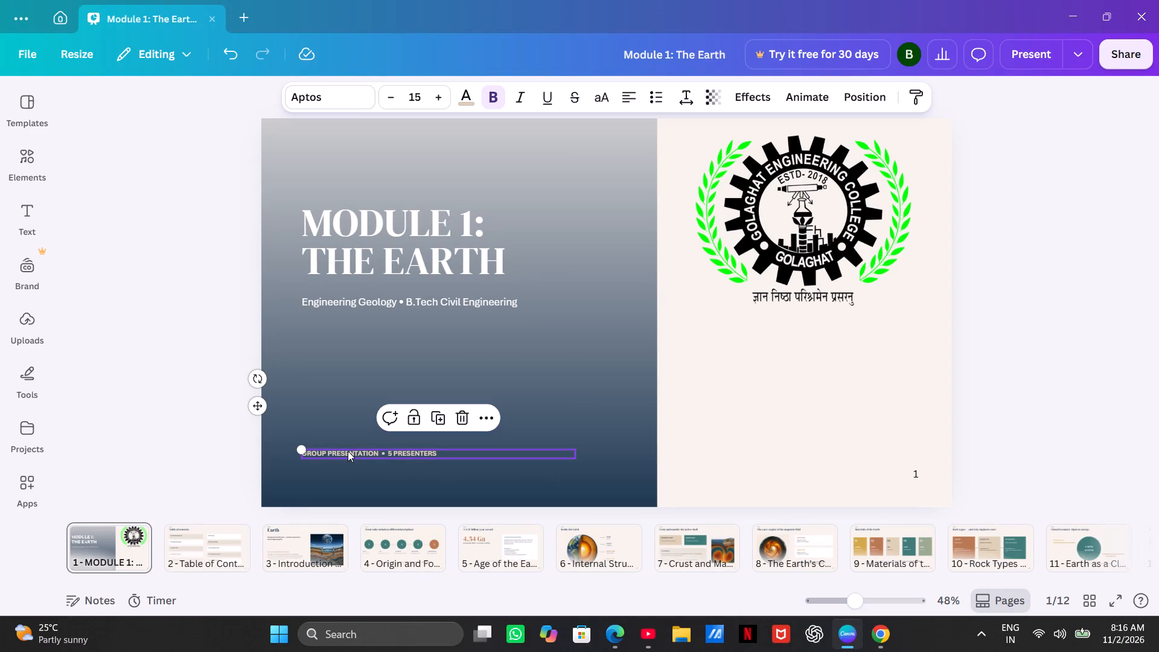
click(458, 419)
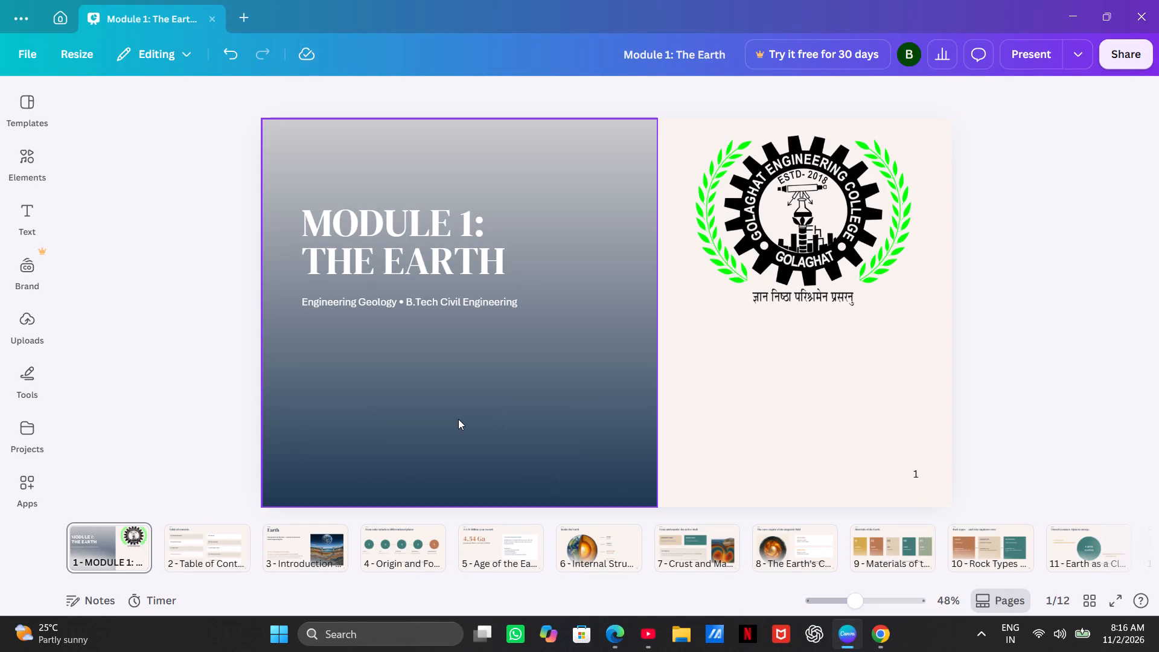
click(355, 374)
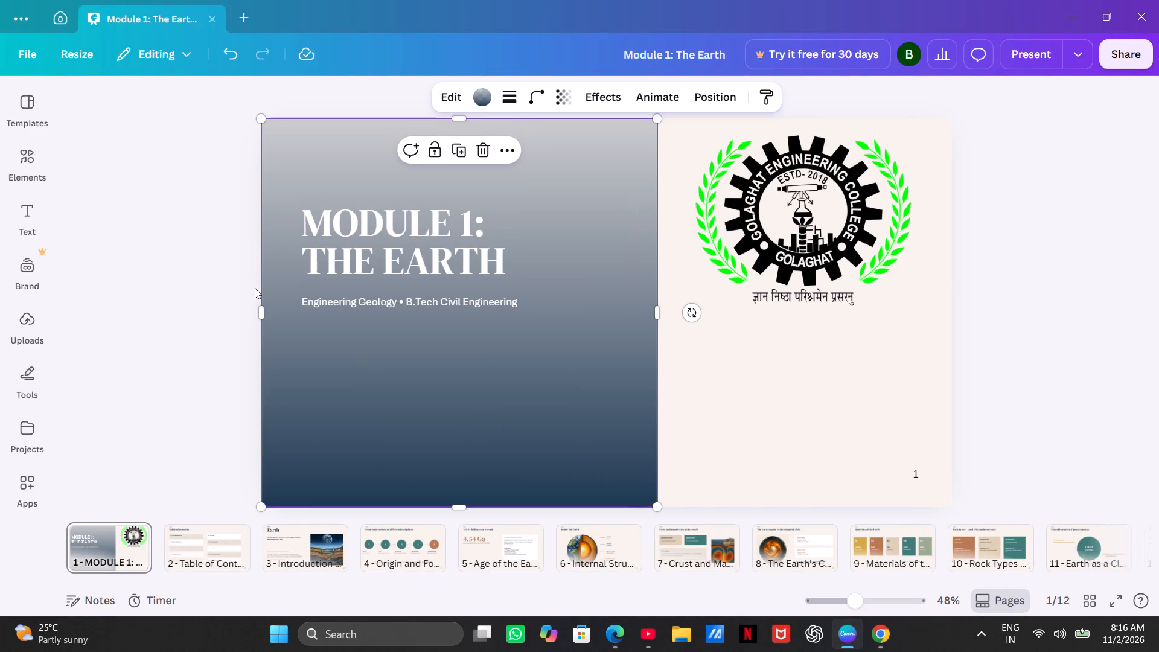
Add a text box to the cover's dark area, place it below the Engineering Geology subtitle and clear its placeholder text.
click(31, 221)
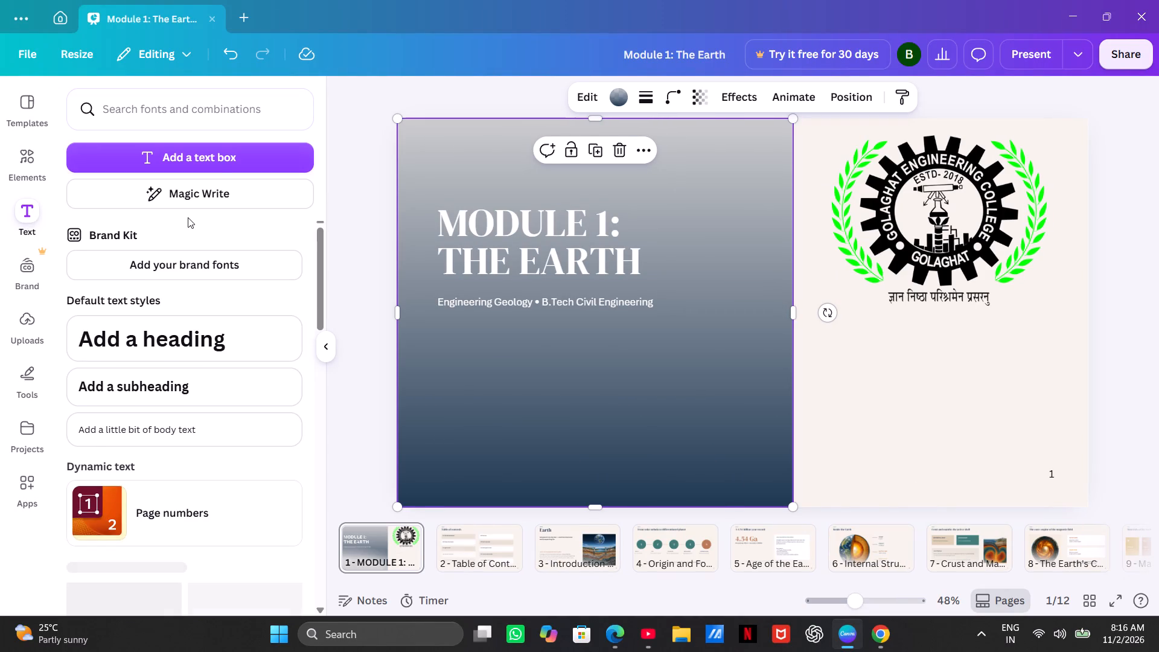
click(215, 155)
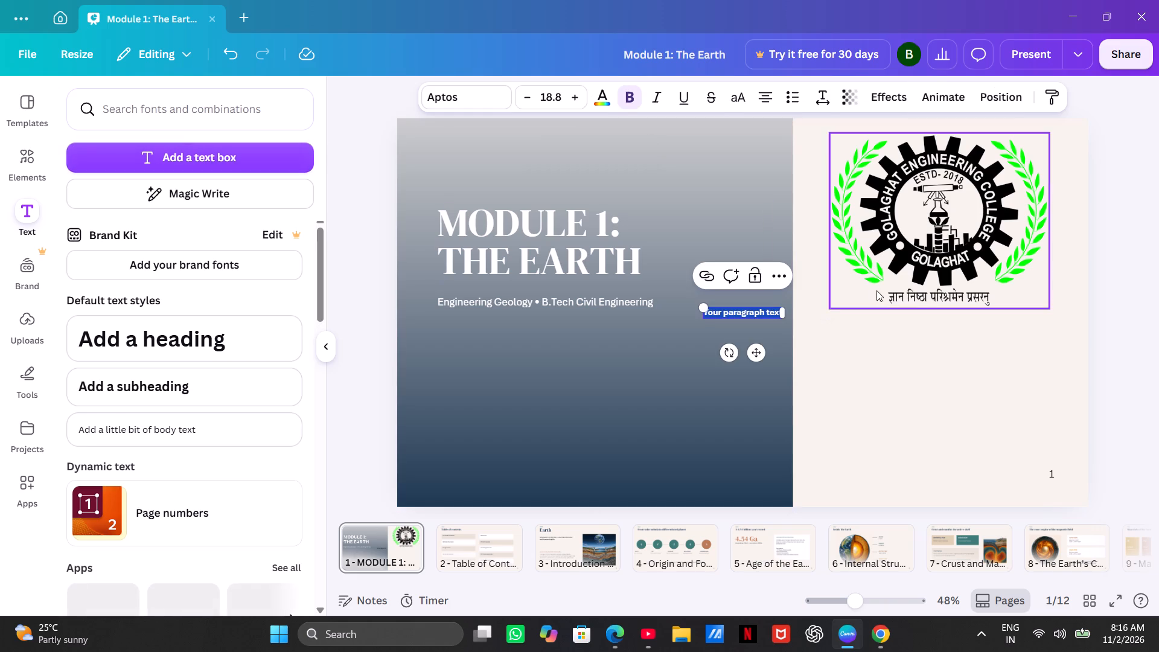
click(758, 350)
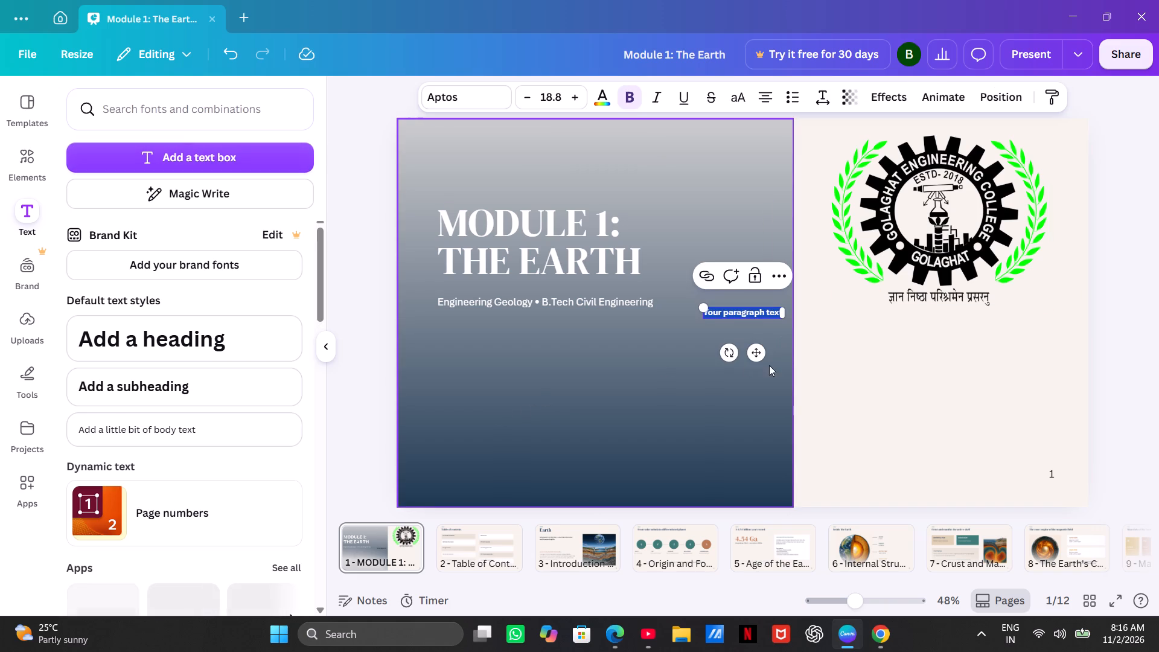
drag(750, 352, 500, 399)
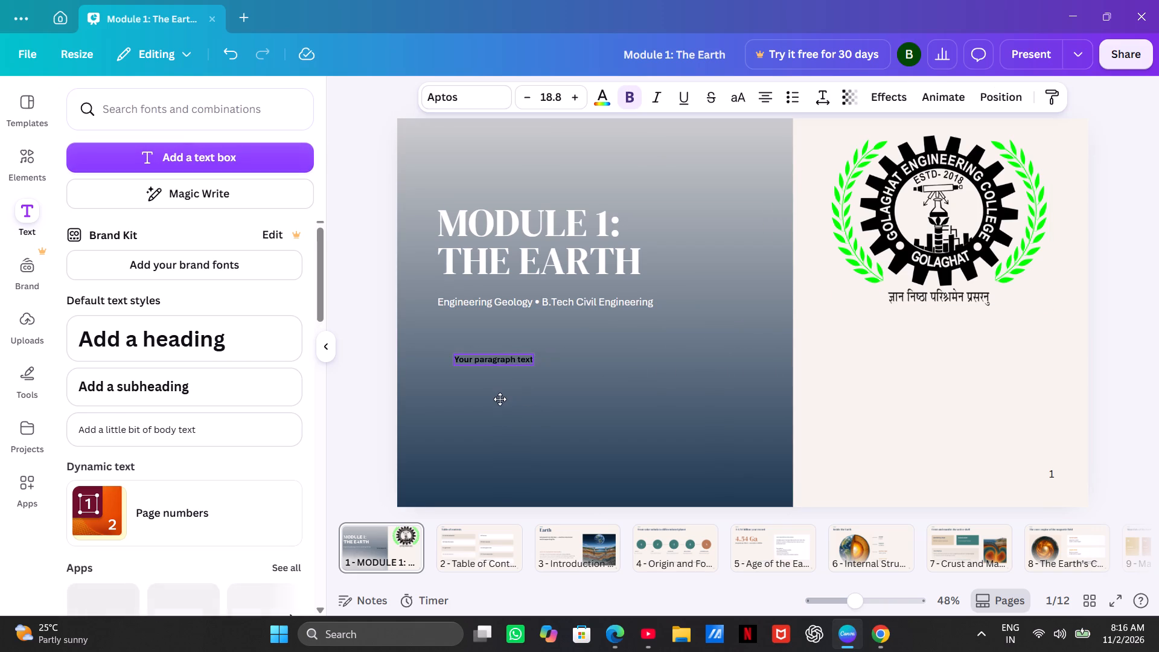
drag(500, 399, 498, 397)
double_click(515, 359)
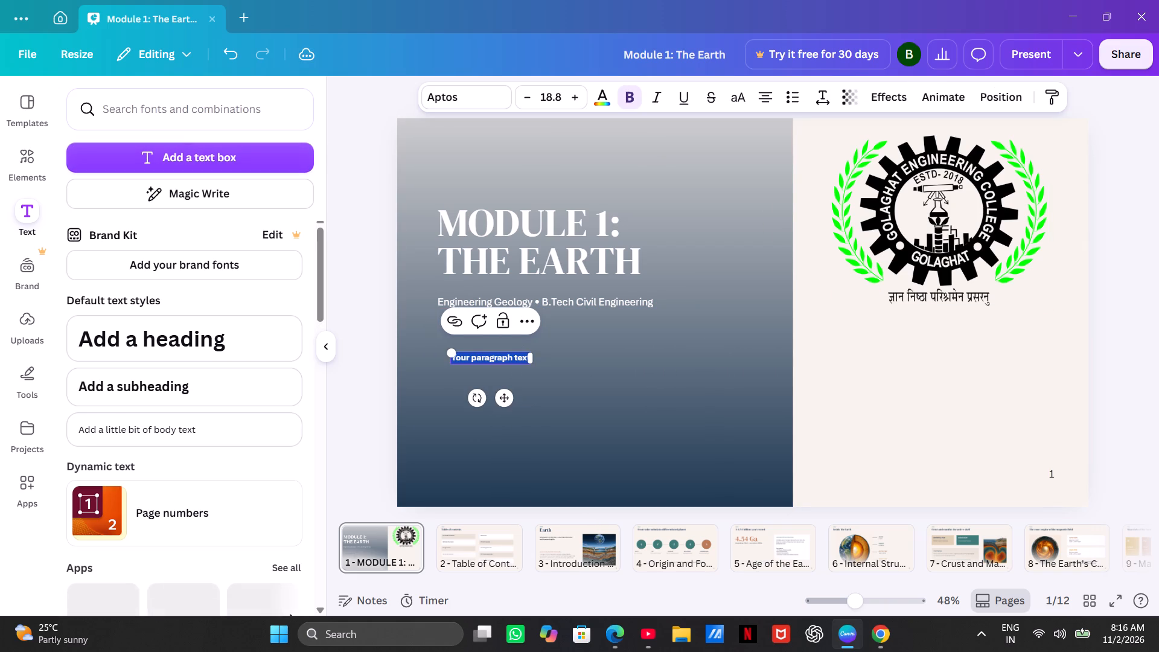
key(BackSpace)
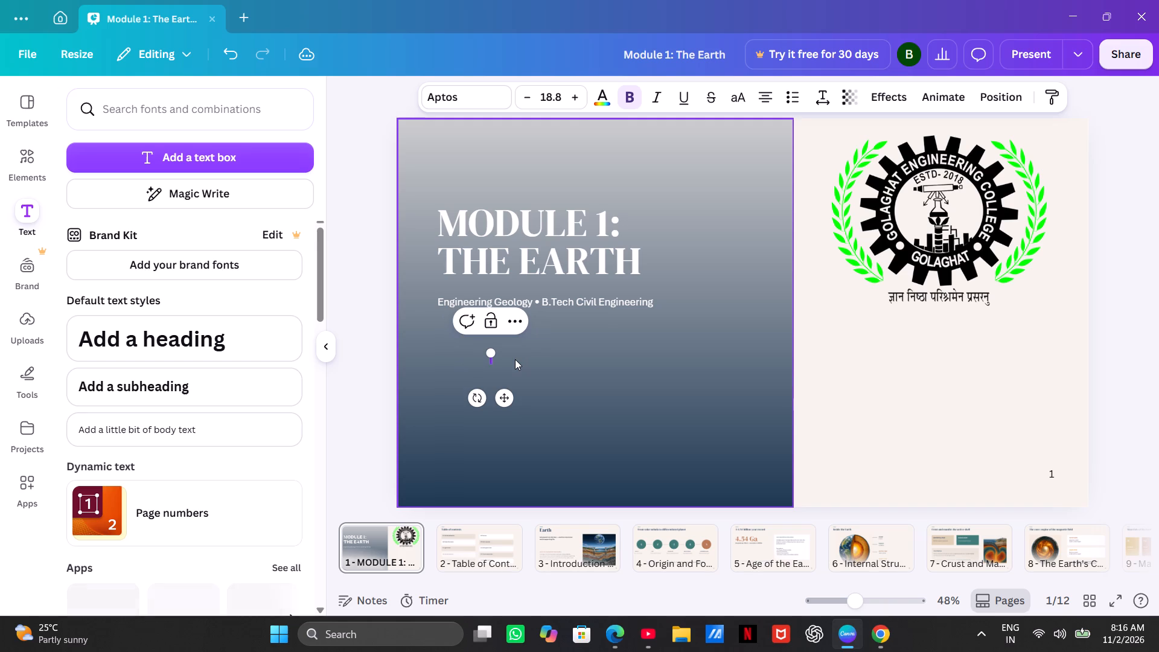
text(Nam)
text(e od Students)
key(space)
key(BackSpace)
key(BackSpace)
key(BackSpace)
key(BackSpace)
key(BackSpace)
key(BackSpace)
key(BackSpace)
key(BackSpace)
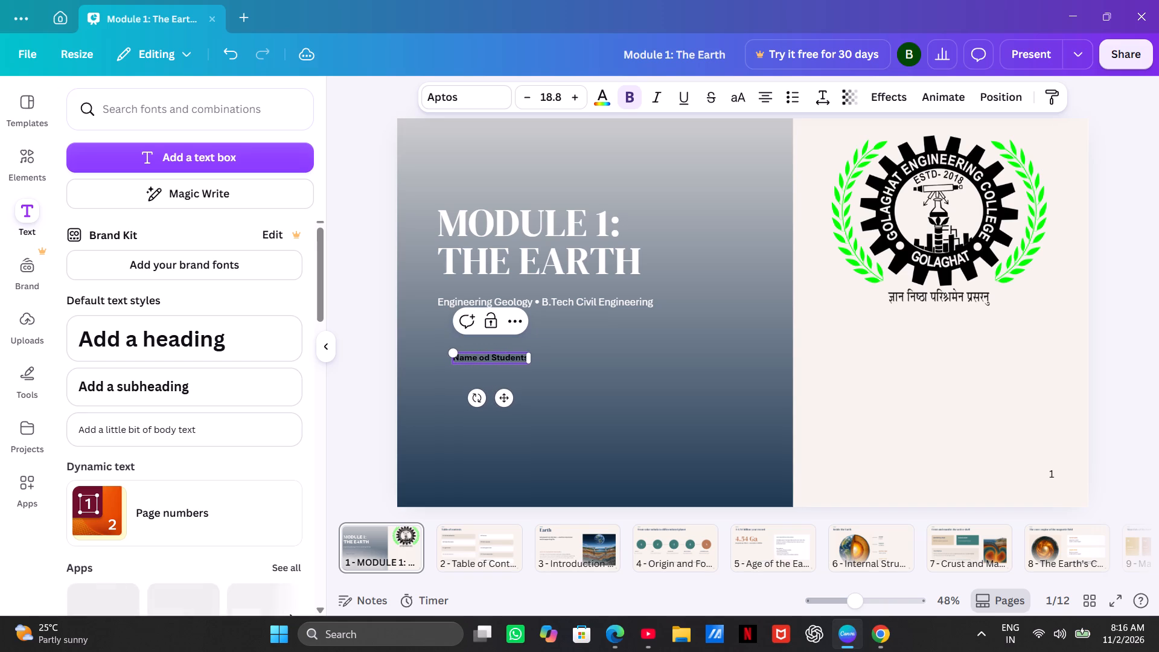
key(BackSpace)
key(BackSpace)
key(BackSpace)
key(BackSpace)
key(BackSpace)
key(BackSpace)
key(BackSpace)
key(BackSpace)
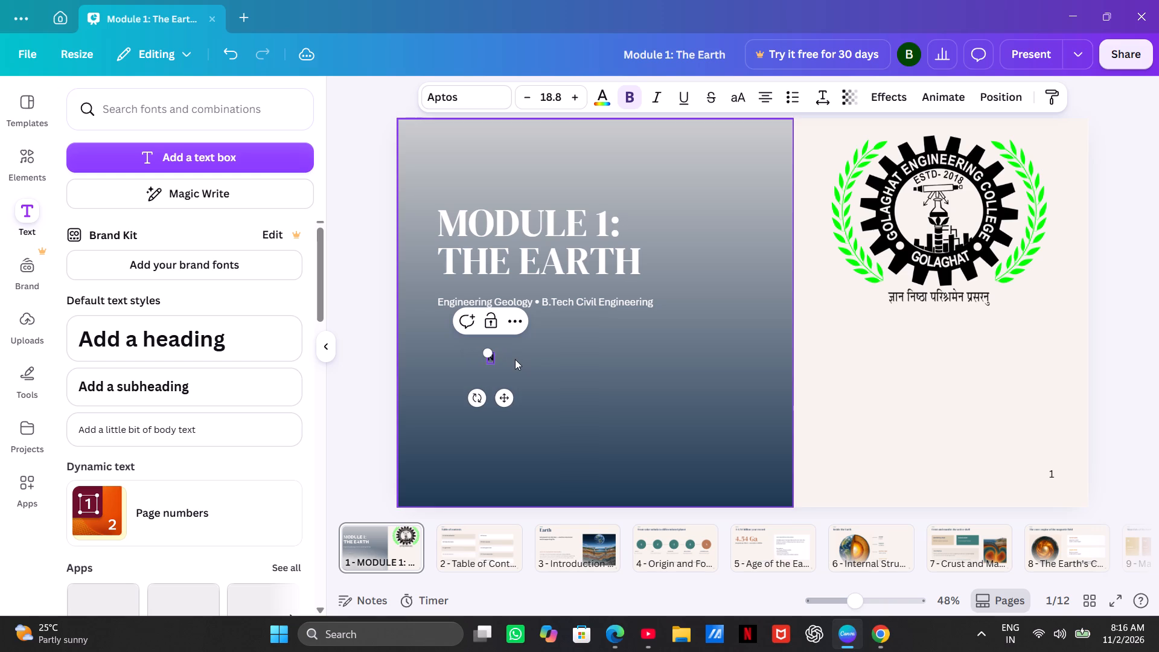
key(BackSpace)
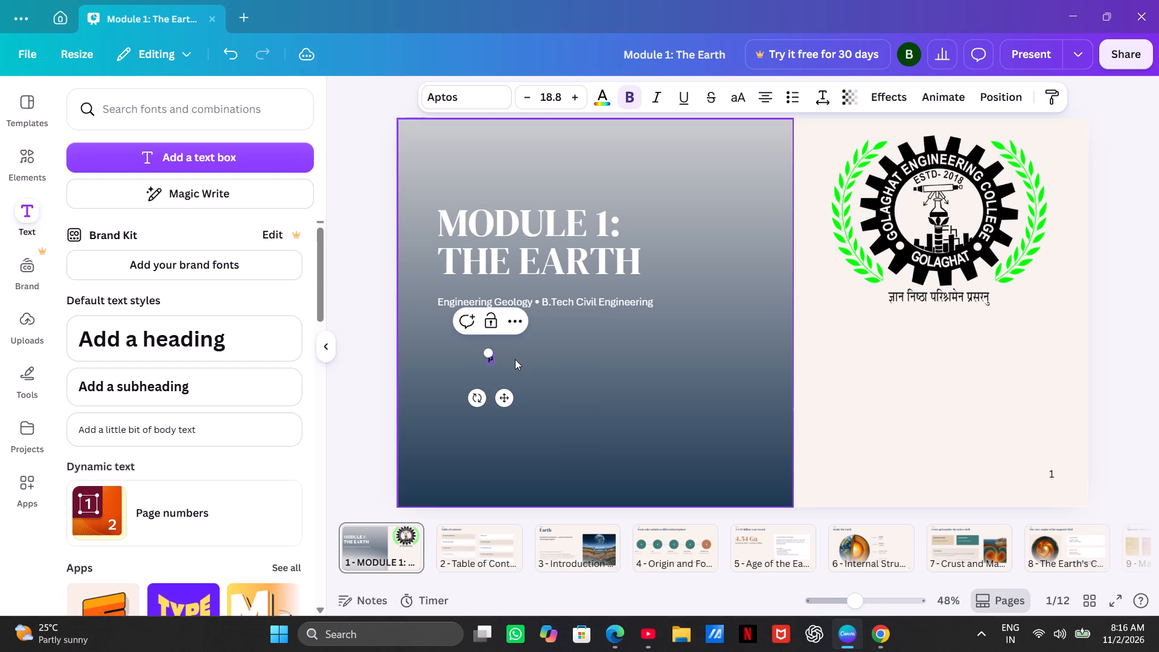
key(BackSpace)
Enter "Presented By" in the new text box on the cover.
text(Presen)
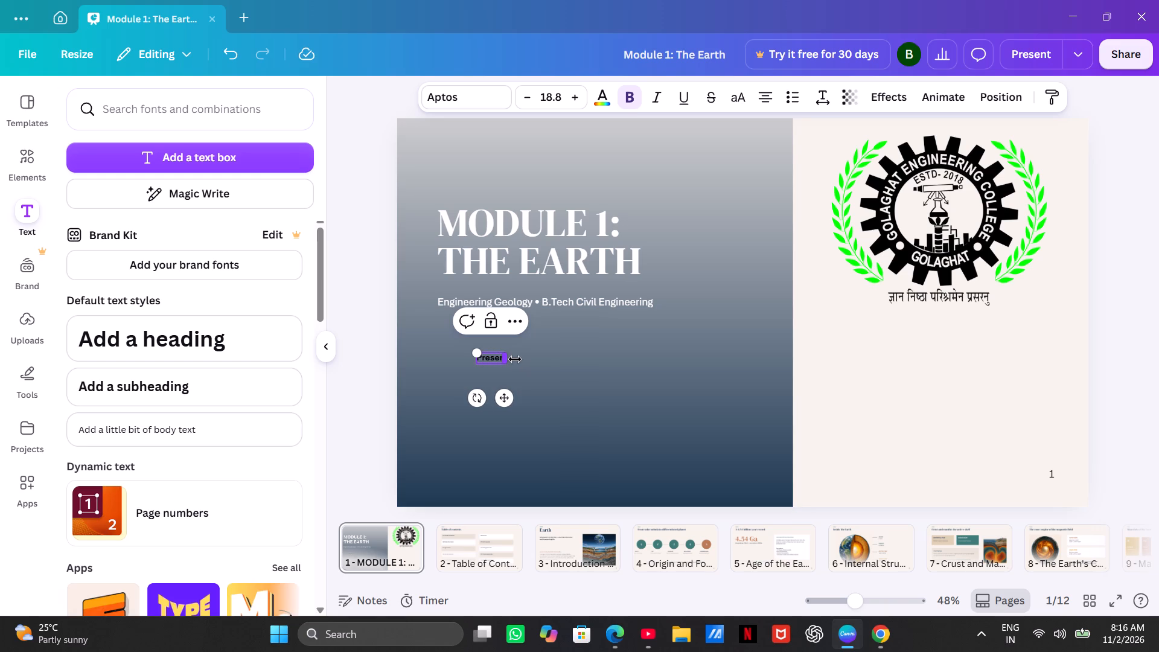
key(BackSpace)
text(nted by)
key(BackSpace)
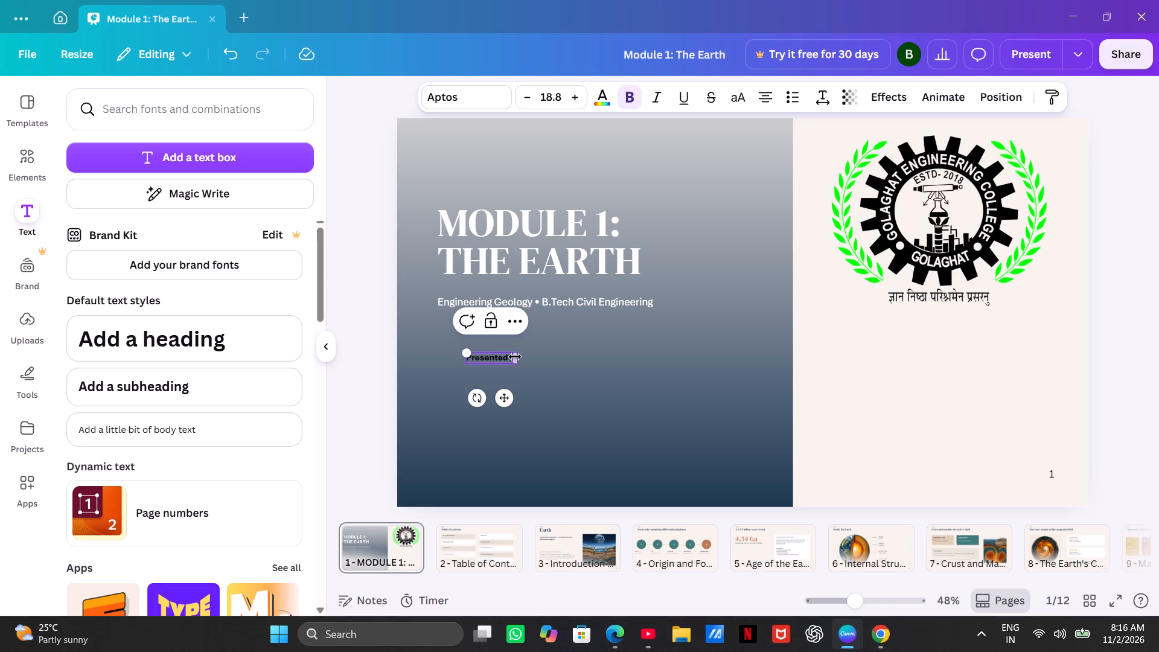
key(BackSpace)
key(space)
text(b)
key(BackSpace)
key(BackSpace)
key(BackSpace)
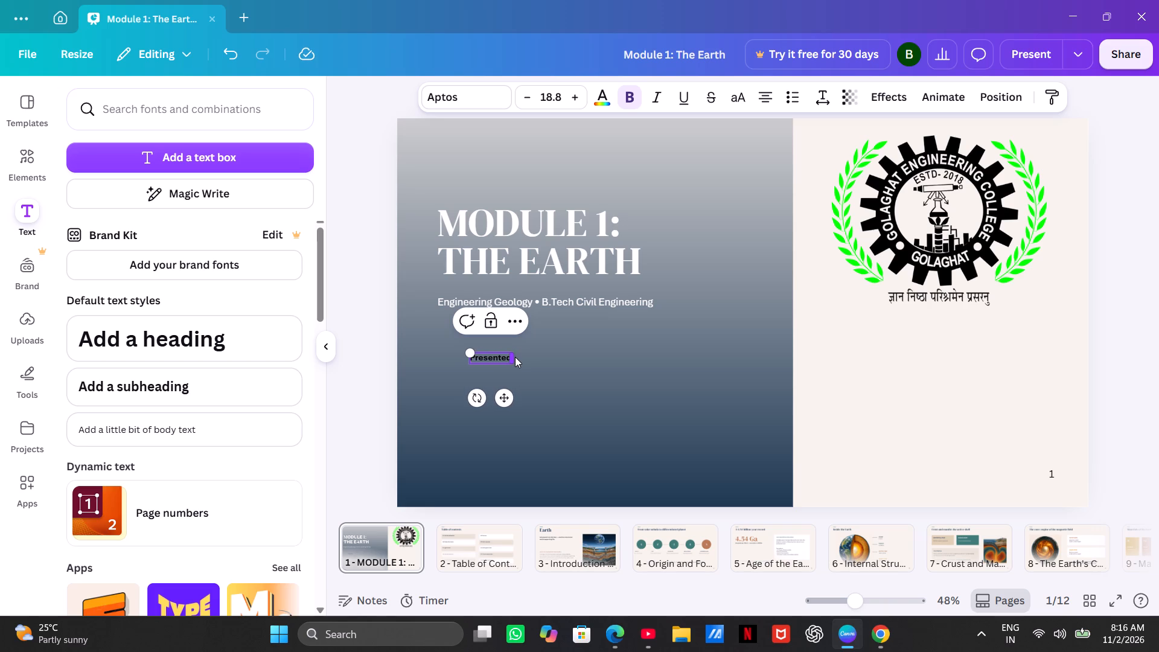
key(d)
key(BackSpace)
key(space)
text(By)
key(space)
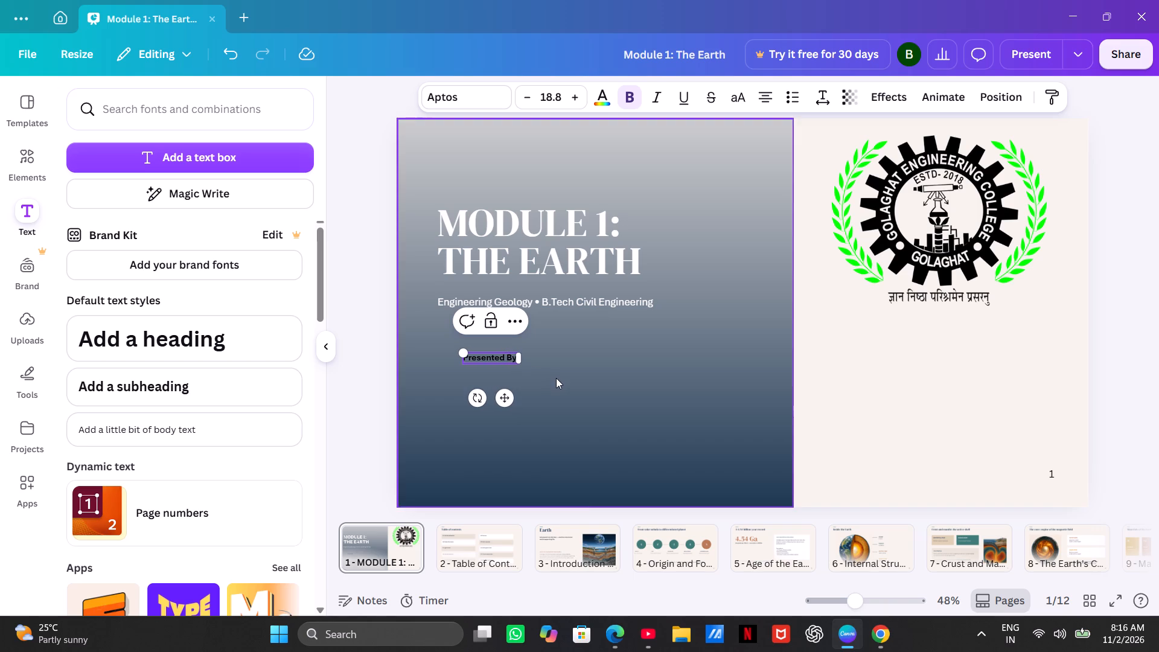
click(556, 378)
Set the "Presented By" text colour to white (#ffffff).
click(508, 361)
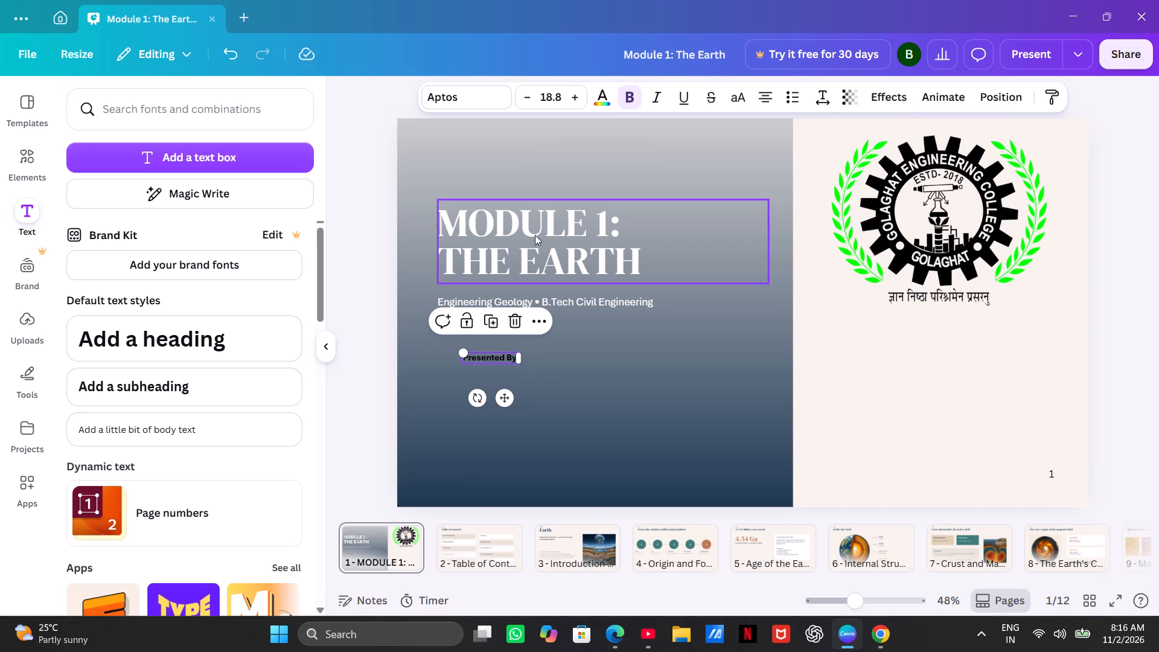
click(604, 98)
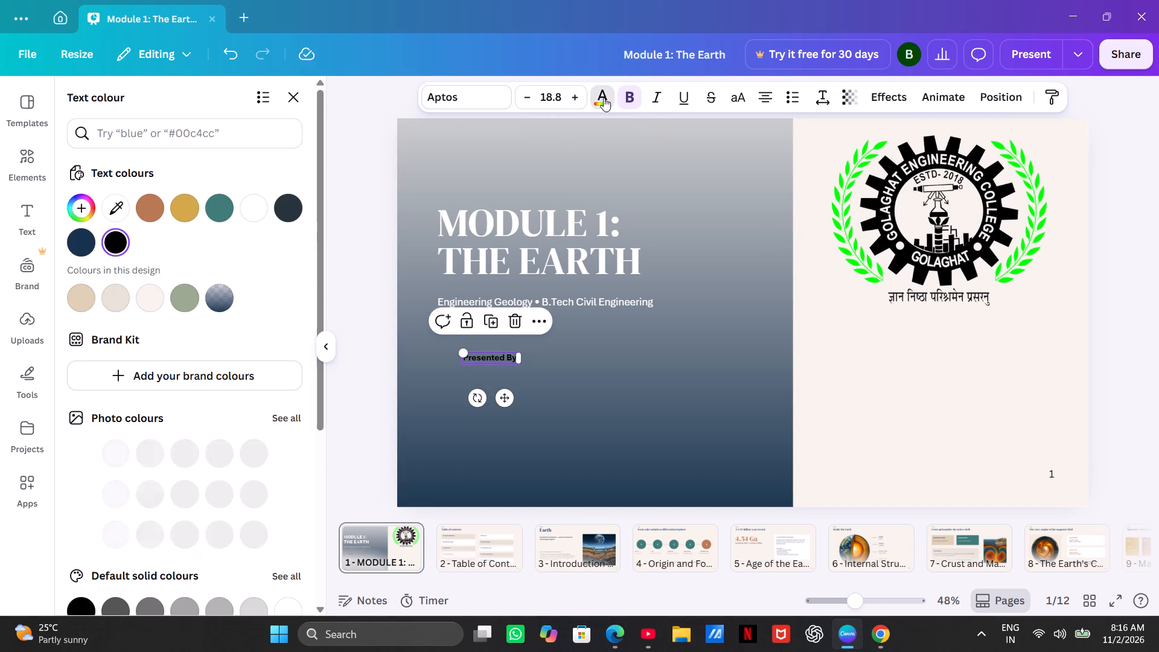
click(257, 202)
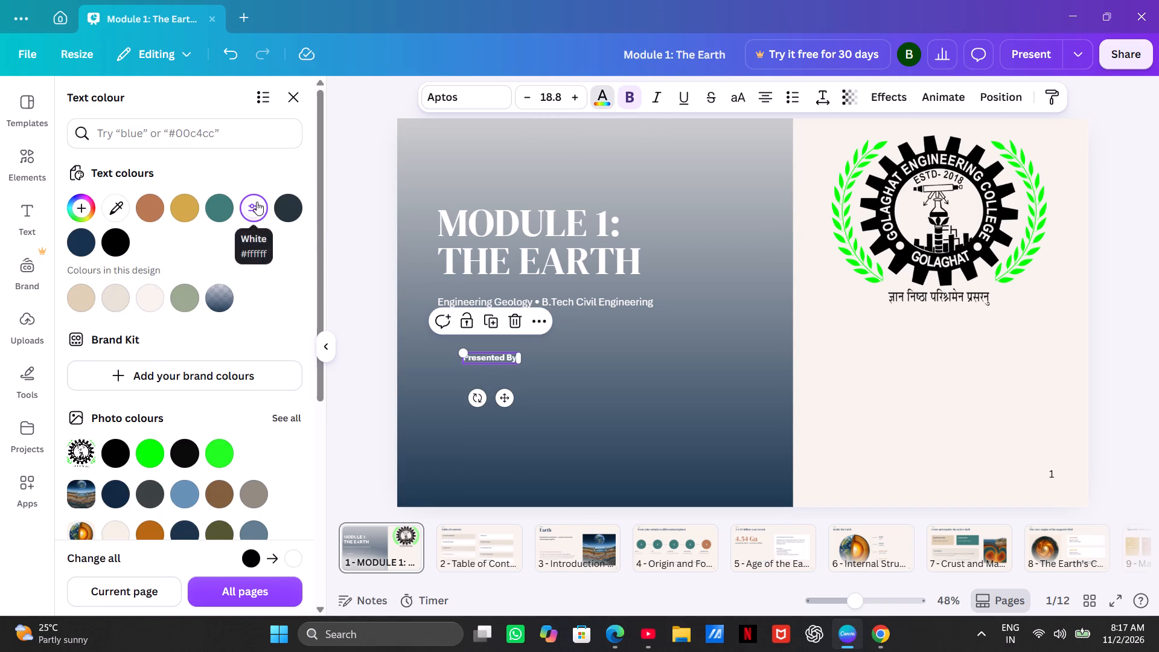
click(581, 374)
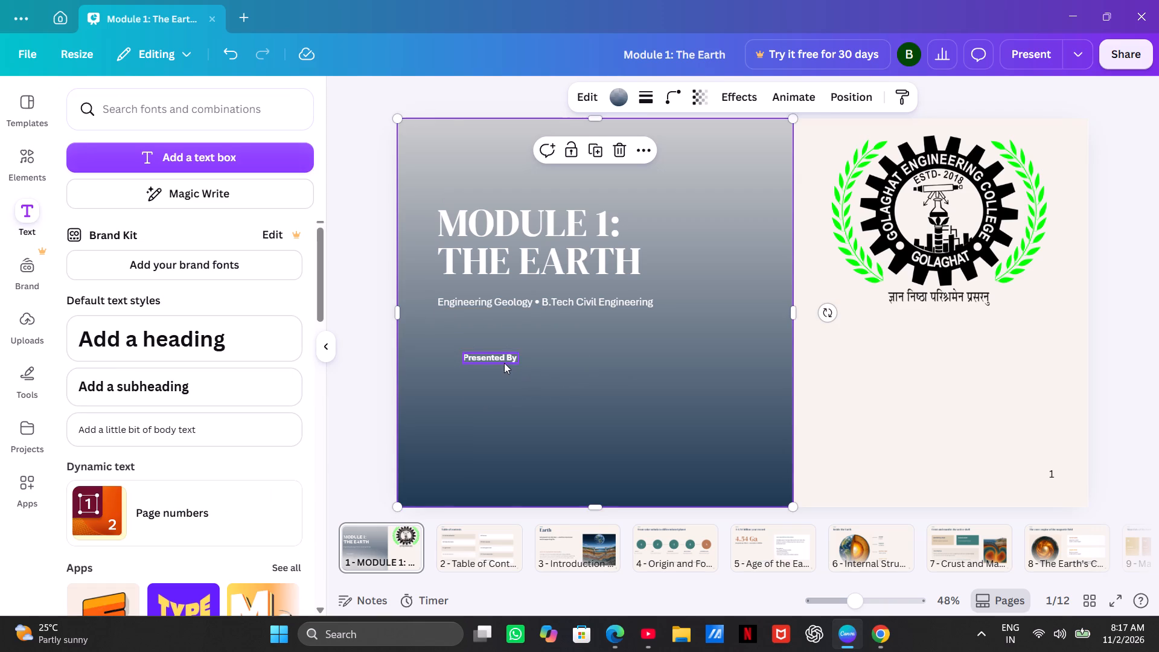
Enlarge the "Presented By" text to a font size of about 27.4 and move it up closer to the subtitle.
click(504, 363)
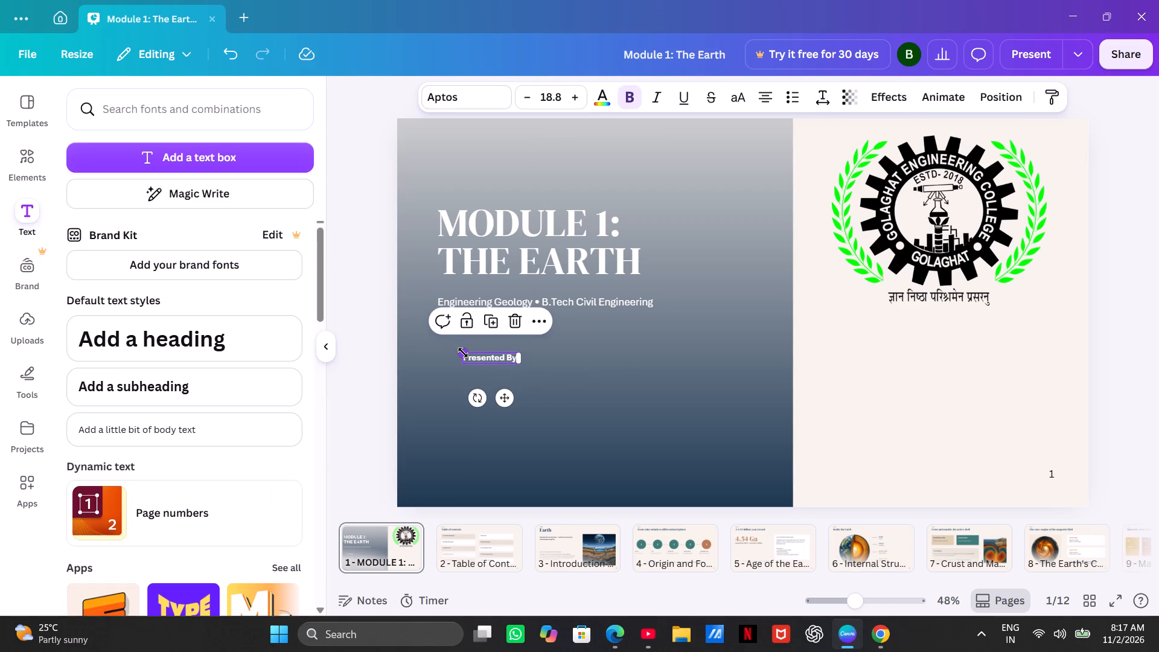
drag(463, 353, 441, 343)
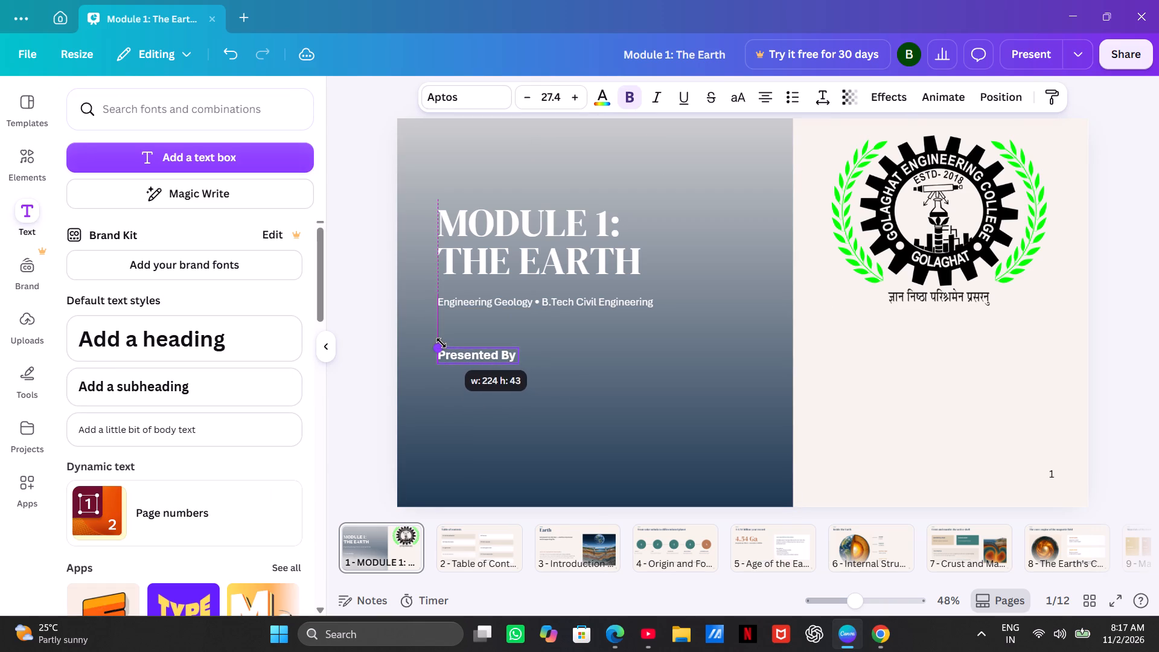
click(577, 375)
click(506, 357)
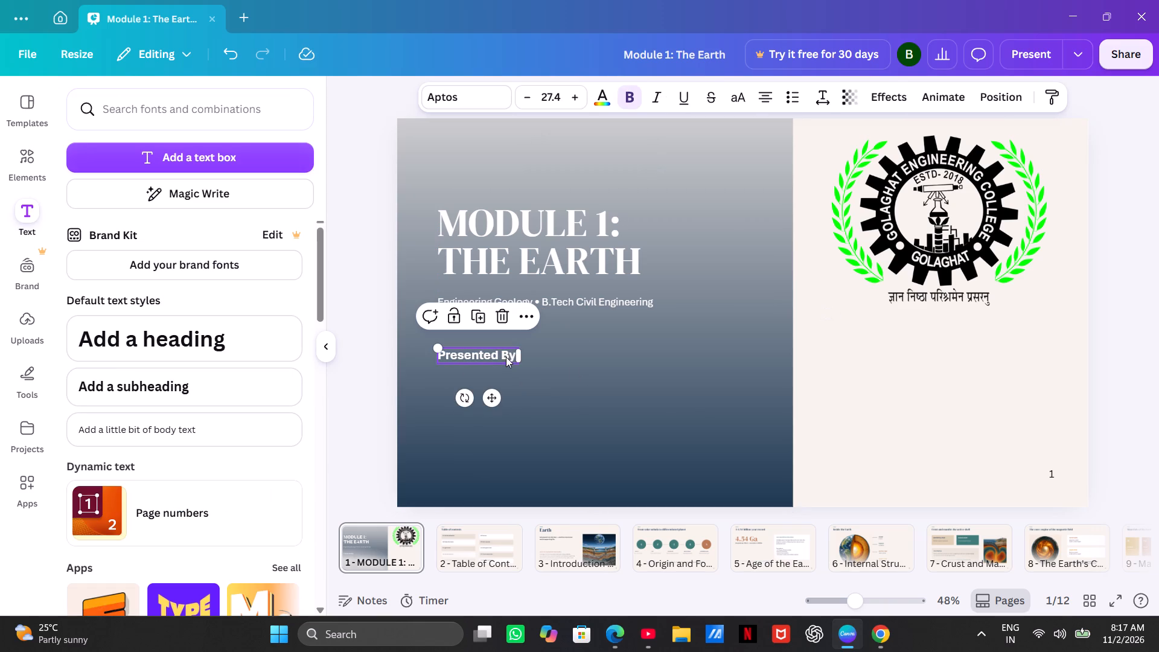
drag(492, 393, 491, 390)
drag(491, 390, 488, 381)
click(560, 370)
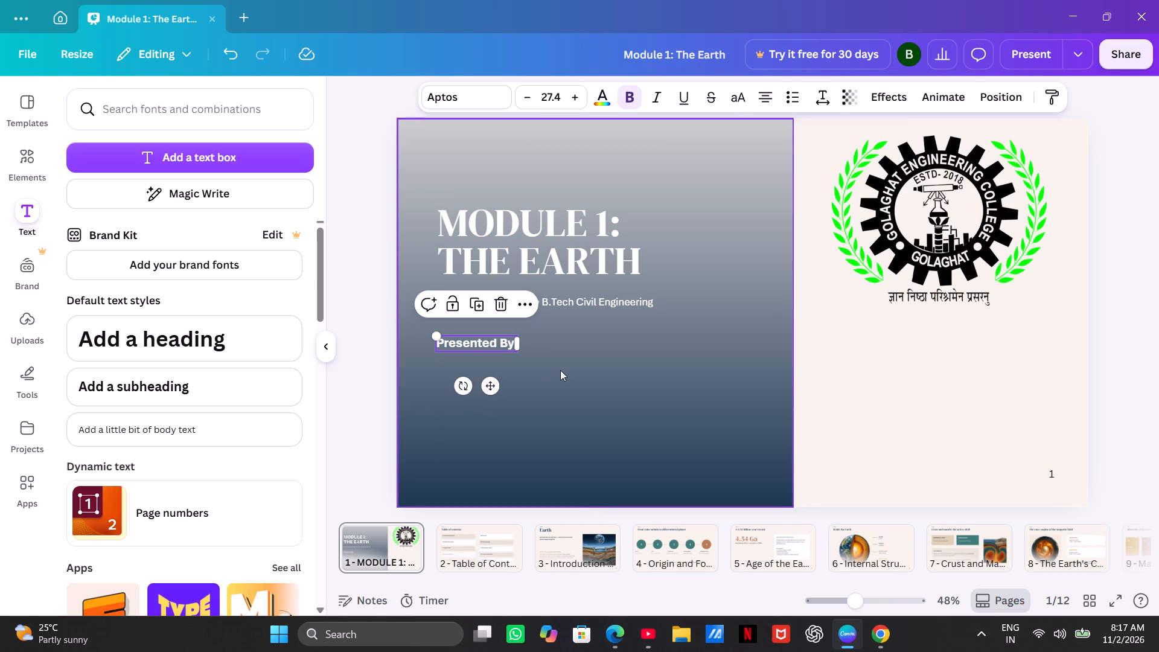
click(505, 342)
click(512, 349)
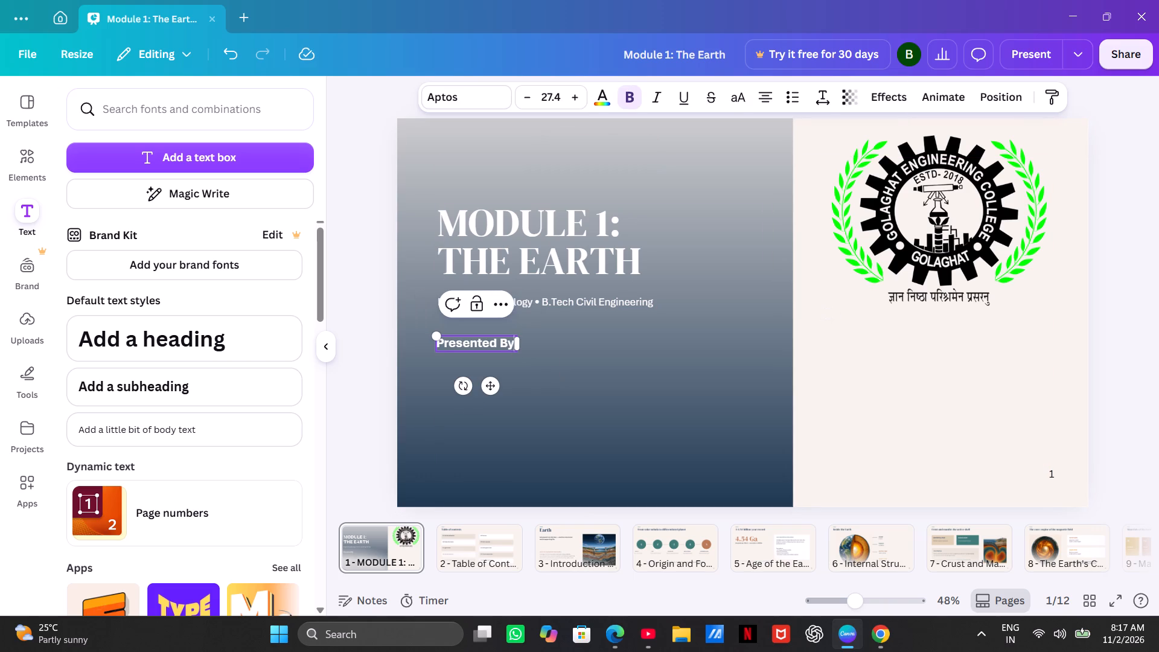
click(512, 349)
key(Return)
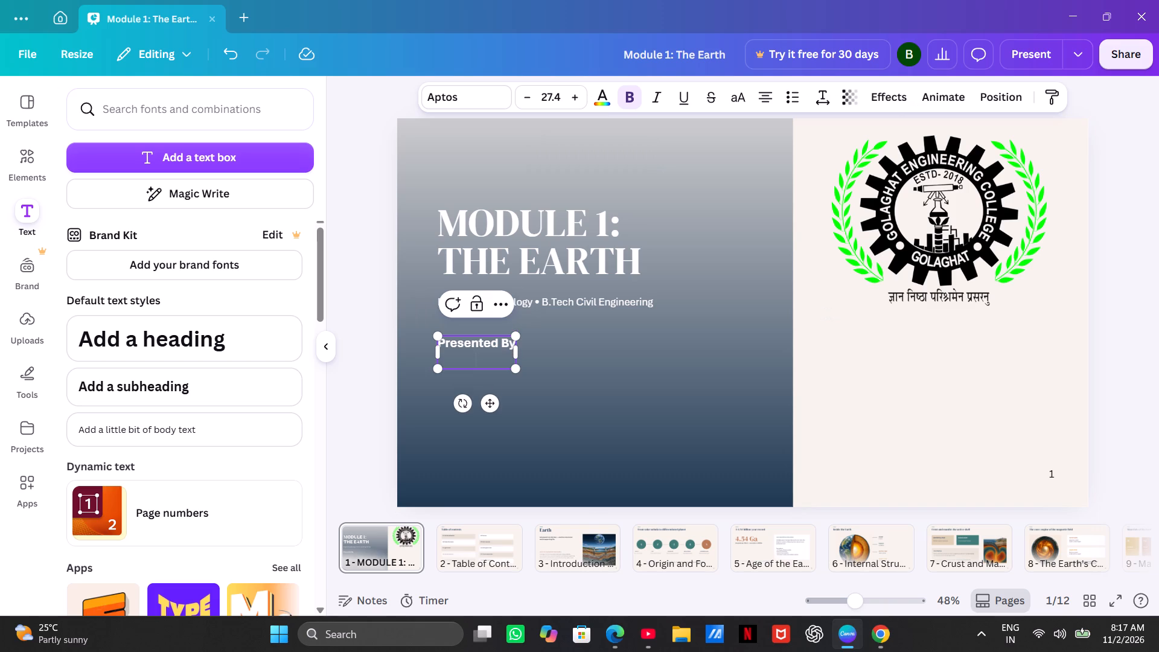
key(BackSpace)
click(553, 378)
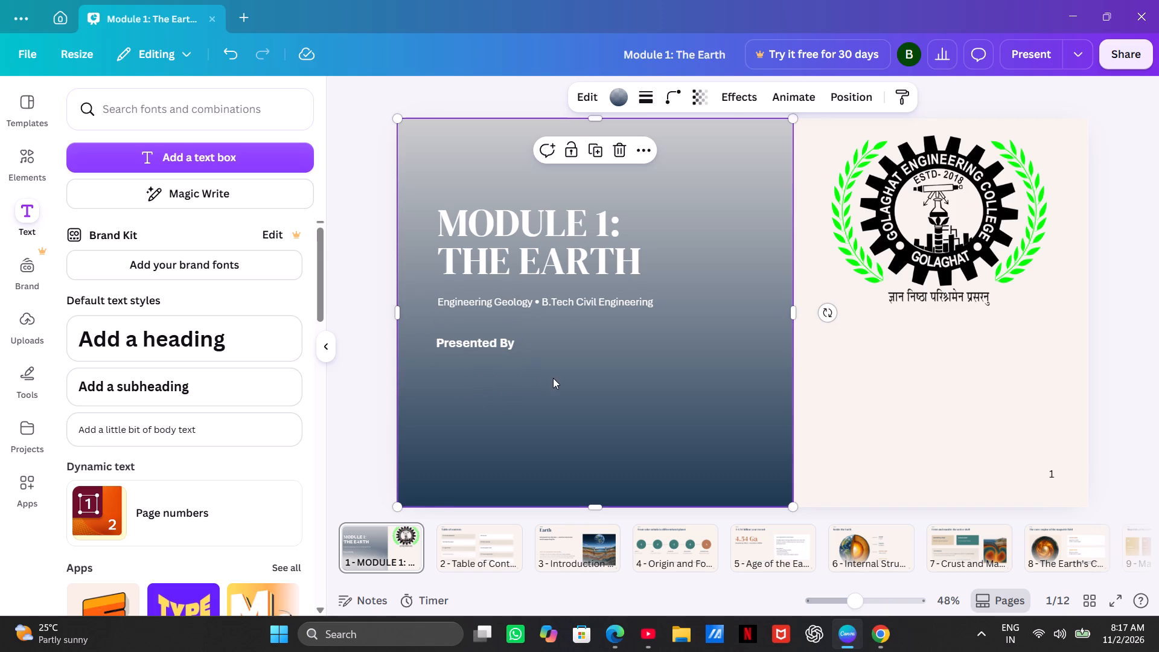
Reduce the "Presented By" font size to 24.4 and align the text with the title's left edge, just beneath the subtitle.
click(486, 347)
triple_click(528, 100)
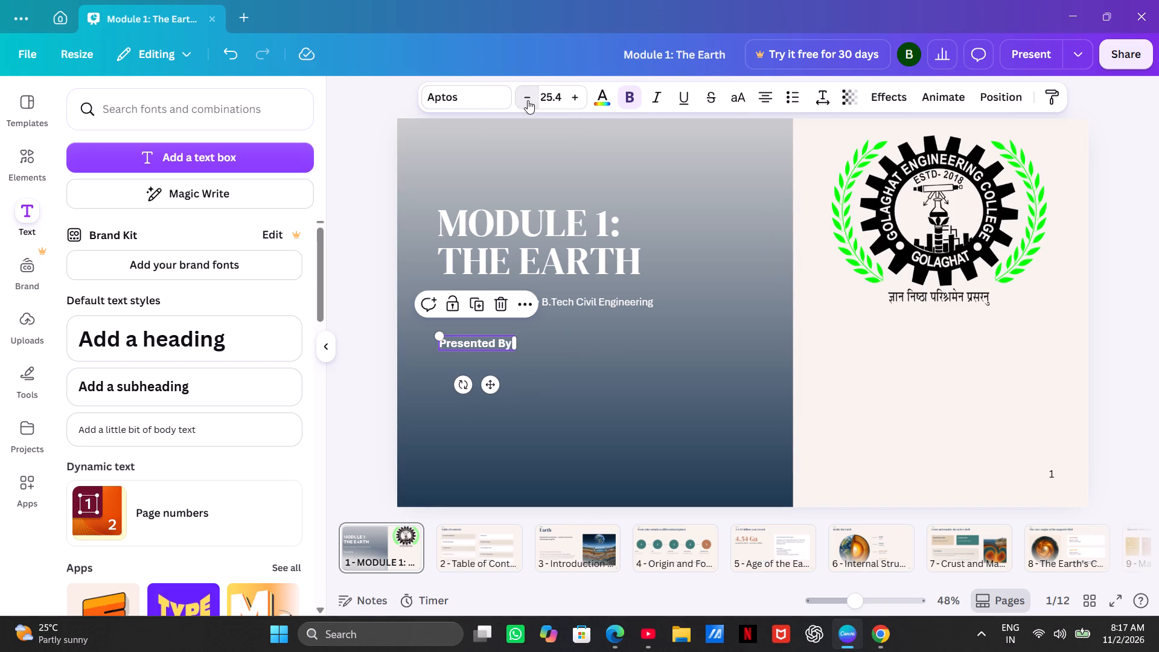
drag(485, 387, 473, 387)
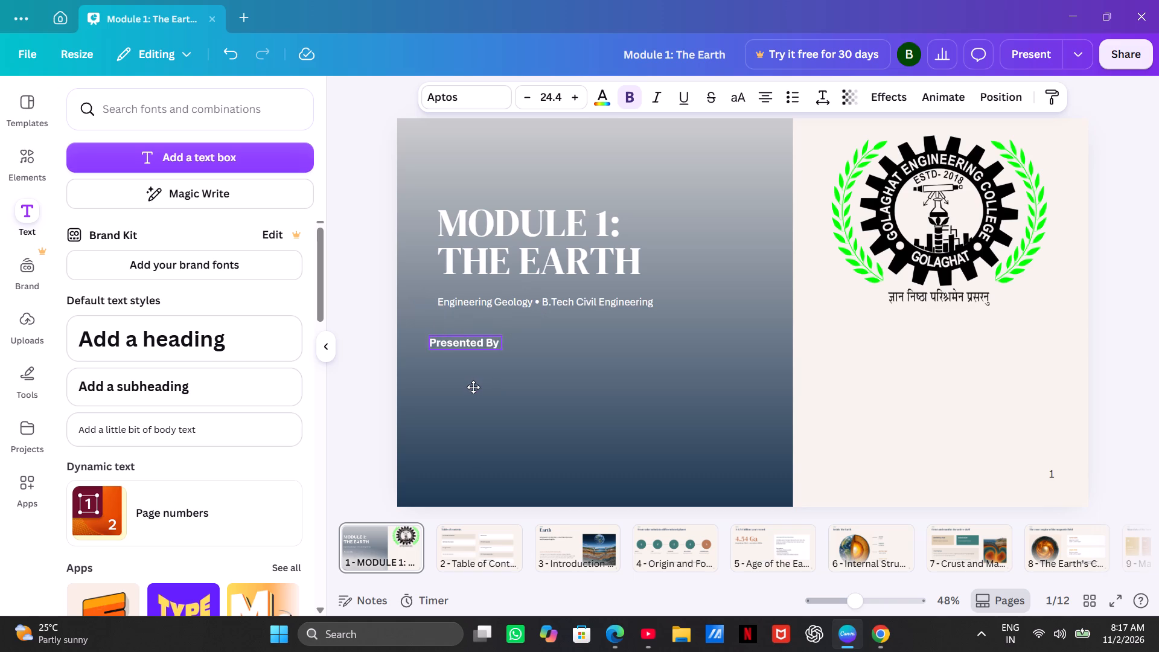
drag(473, 387, 482, 381)
click(683, 407)
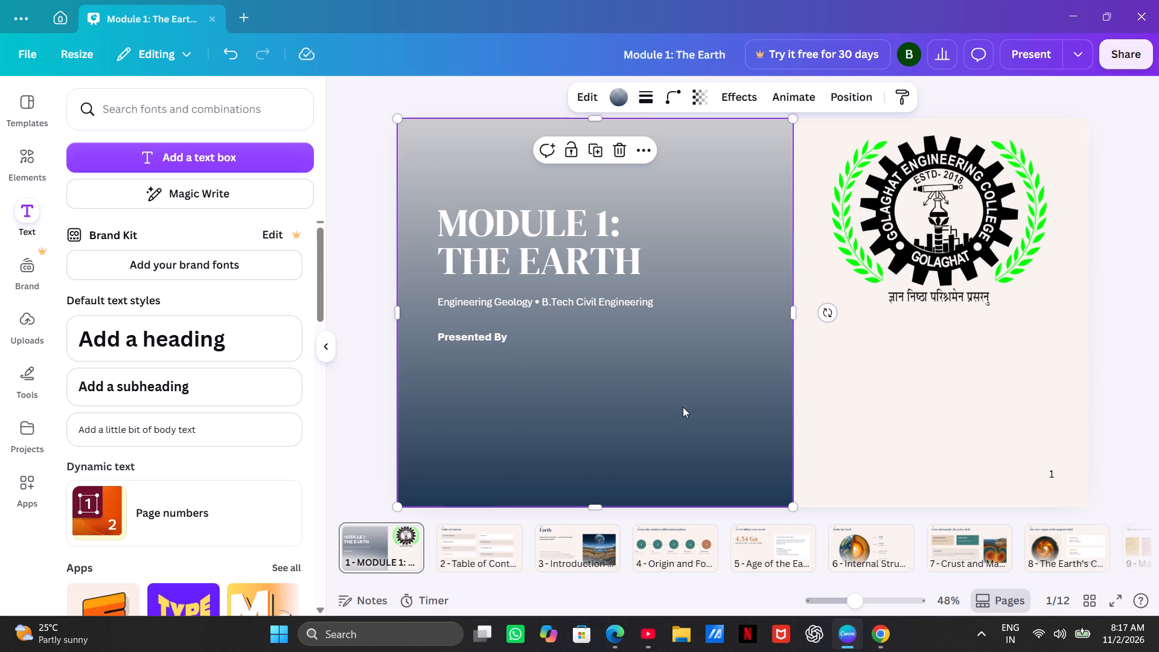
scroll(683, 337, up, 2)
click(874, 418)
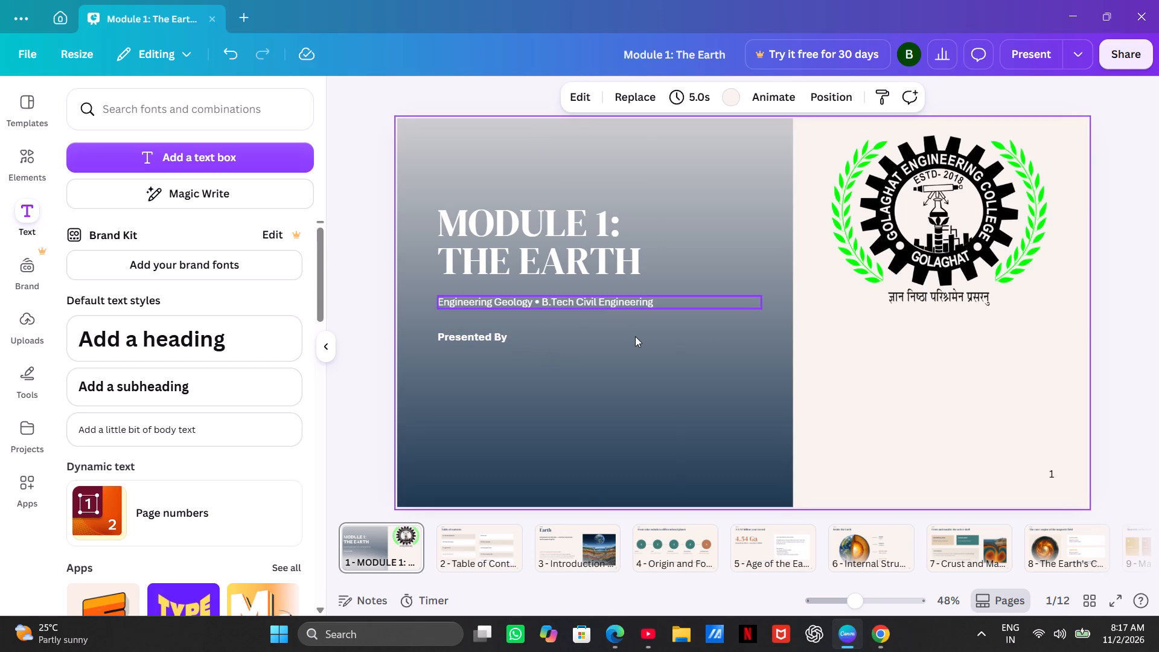
Add a new text box to the cover and place it directly beneath "Presented By", lined up with its left edge.
click(868, 404)
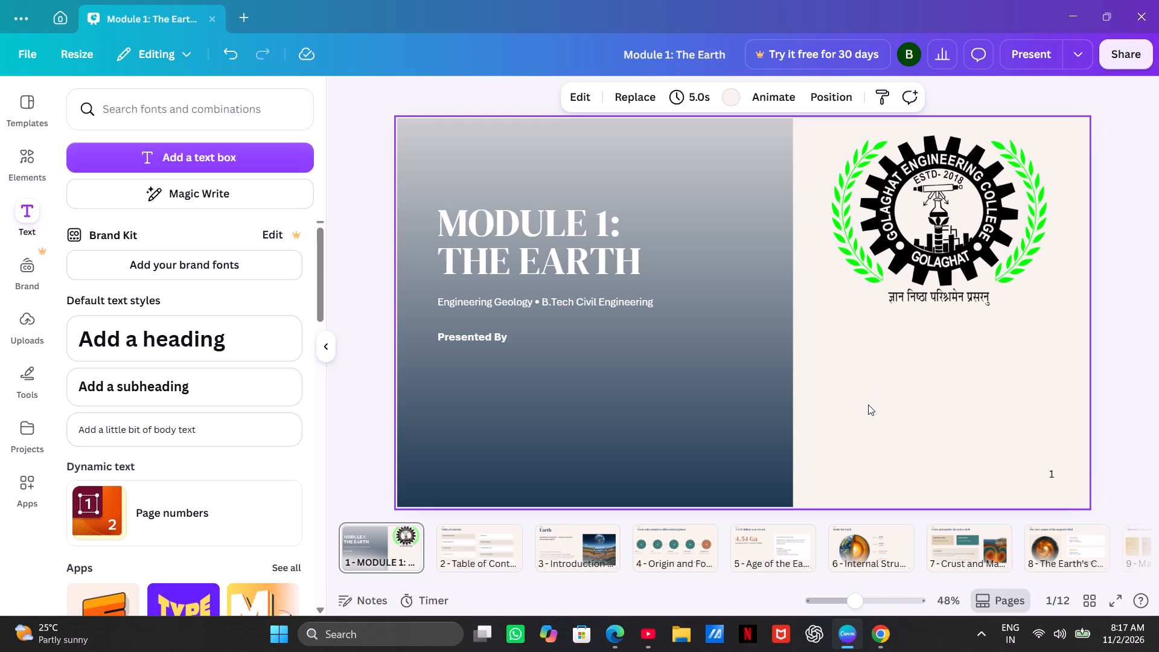
click(491, 355)
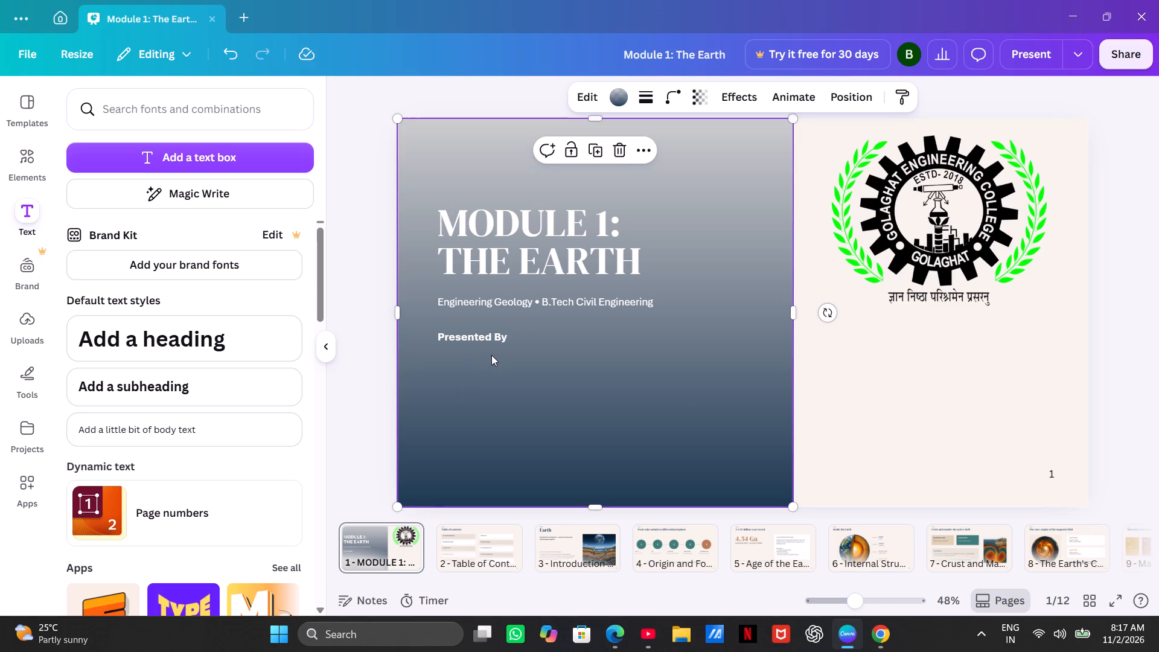
click(152, 148)
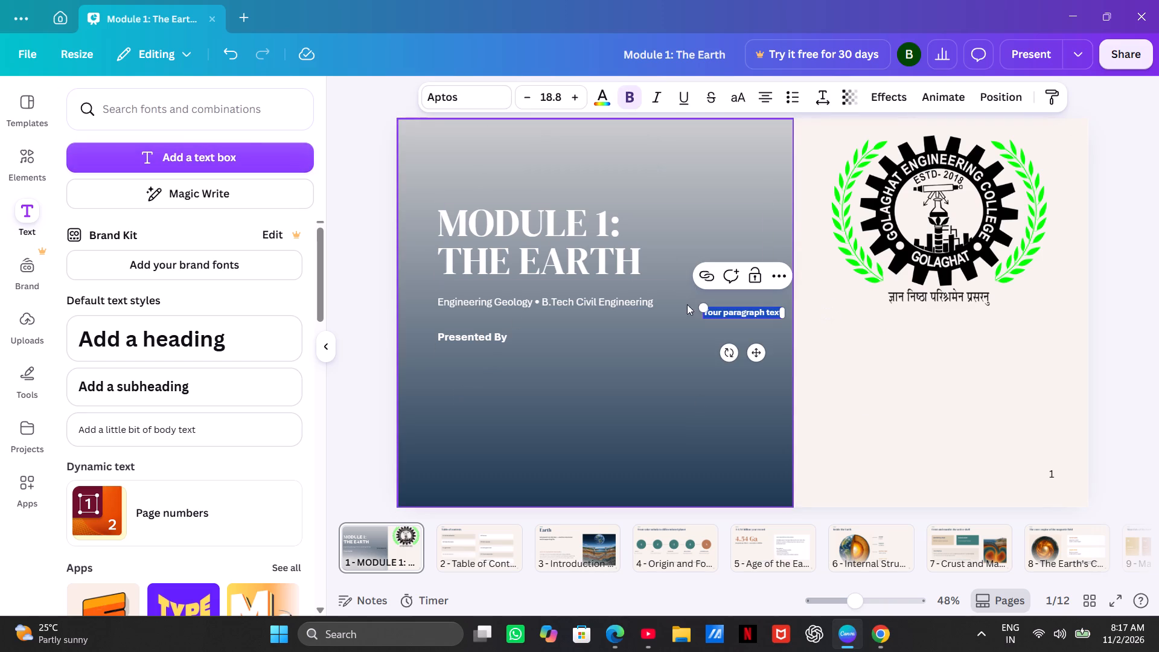
drag(760, 349, 496, 396)
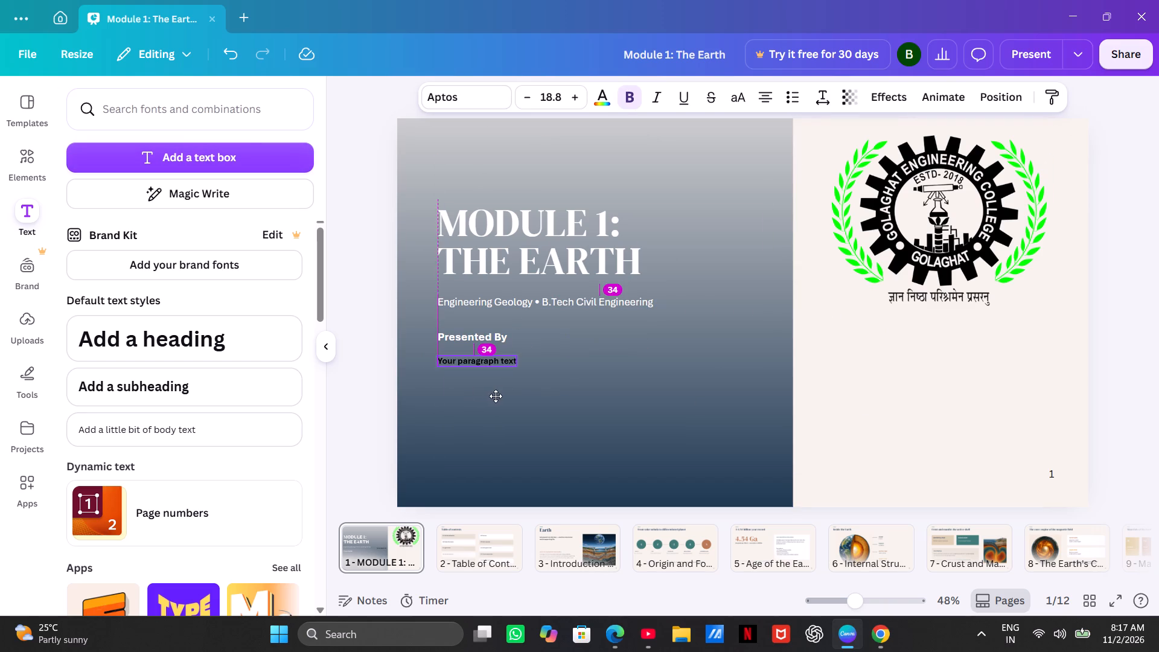
drag(496, 396, 492, 389)
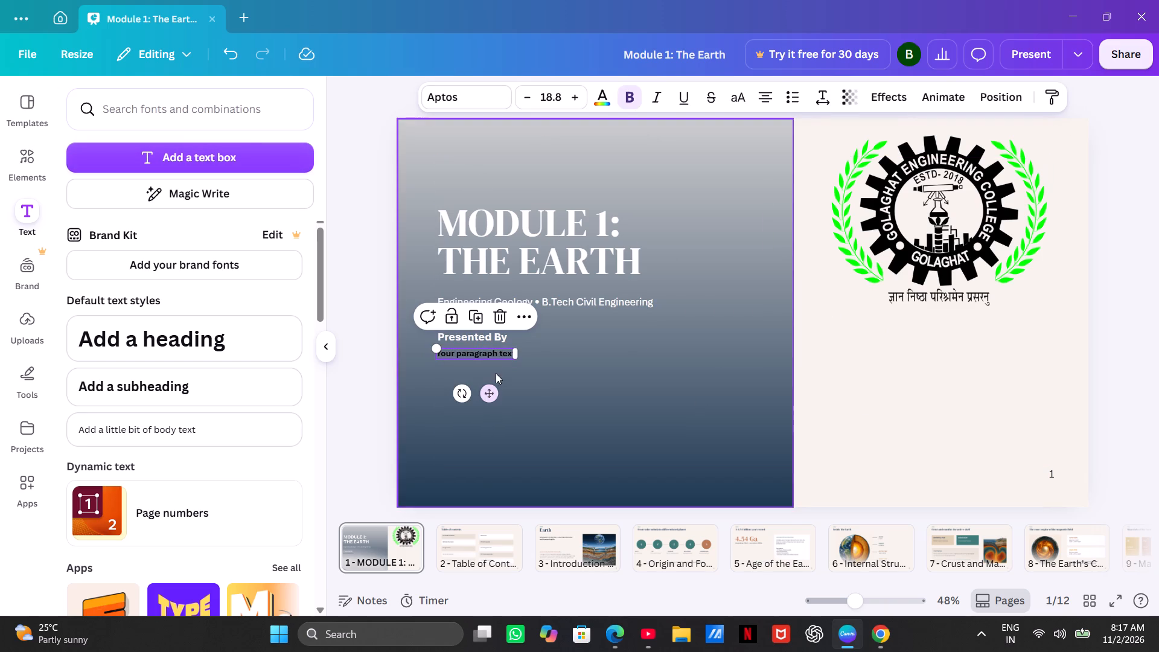
Replace the placeholder text with the presenter's name and line it up with the left edge of "Presented By".
double_click(494, 353)
key(BackSpace)
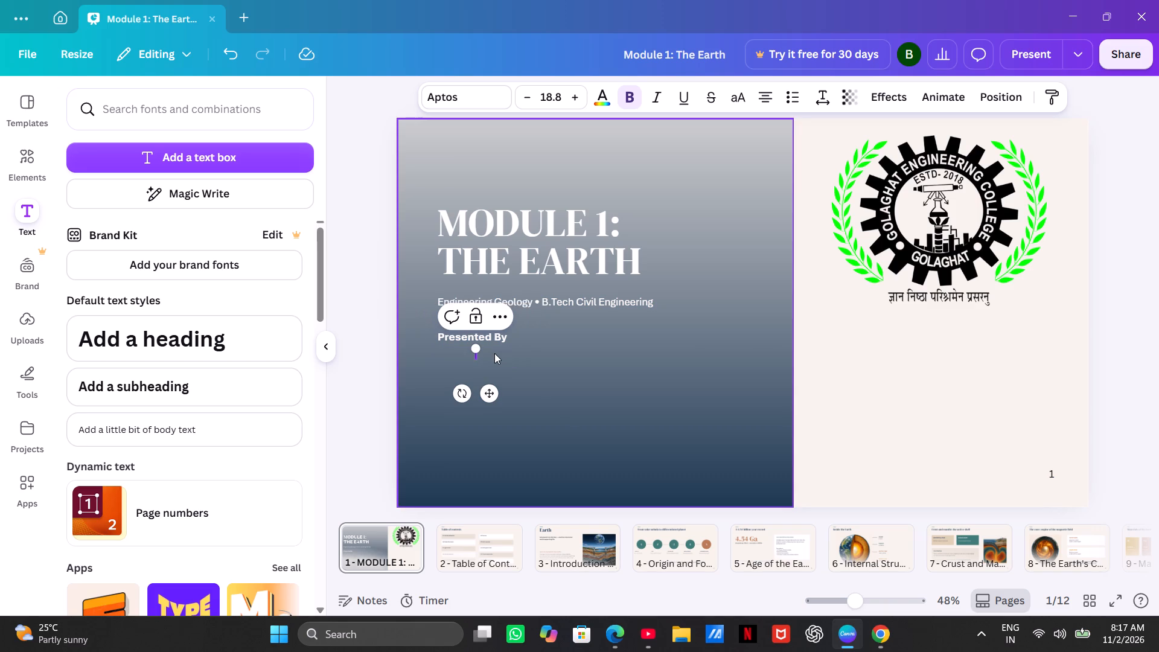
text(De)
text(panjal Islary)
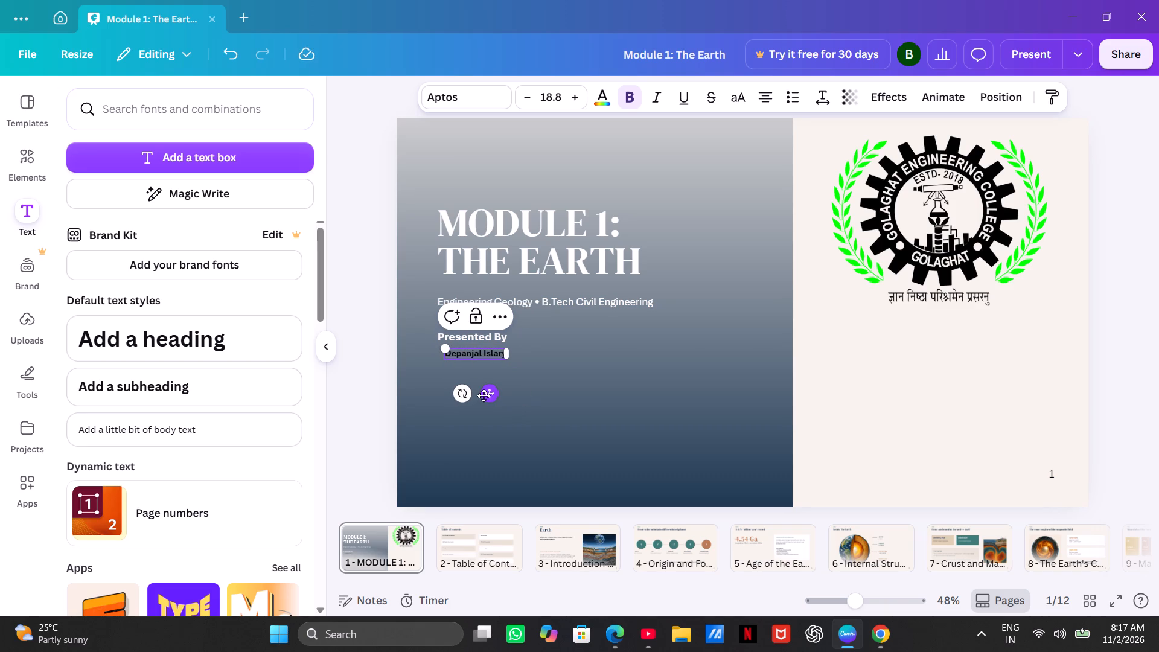
drag(484, 395, 477, 397)
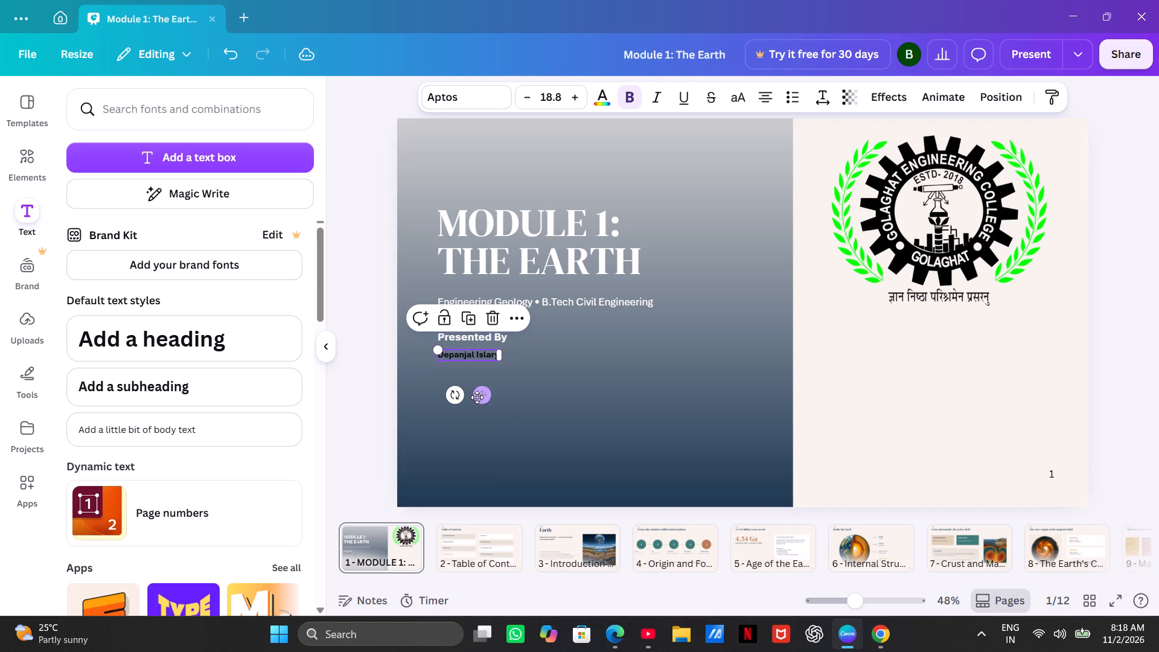
Add the presenter's roll number after the name in the same text box, separated by a wide gap of spaces.
double_click(487, 356)
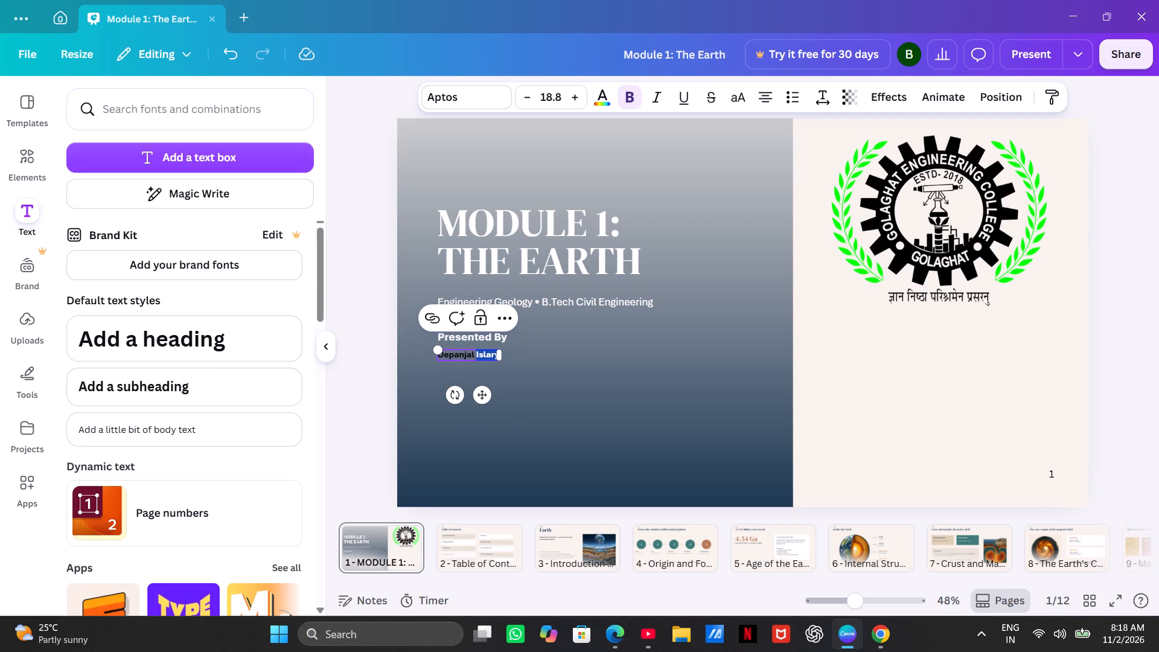
click(488, 356)
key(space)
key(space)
key(BackSpace)
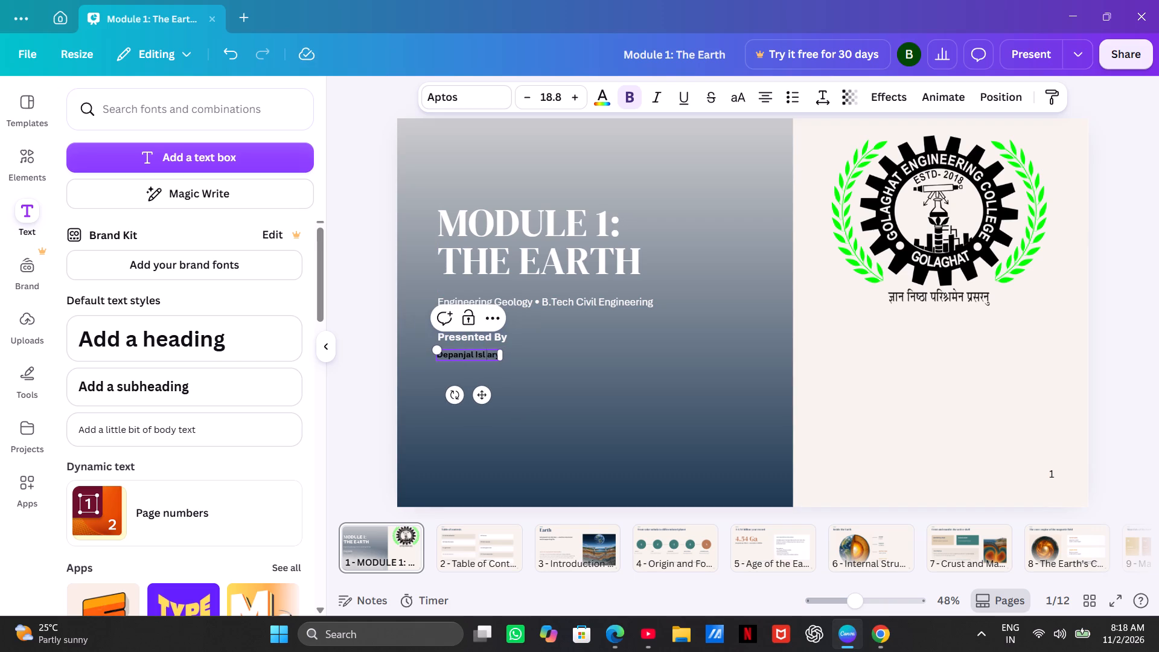
key(BackSpace)
key(Right)
key(Right)
key(Right)
key(Right)
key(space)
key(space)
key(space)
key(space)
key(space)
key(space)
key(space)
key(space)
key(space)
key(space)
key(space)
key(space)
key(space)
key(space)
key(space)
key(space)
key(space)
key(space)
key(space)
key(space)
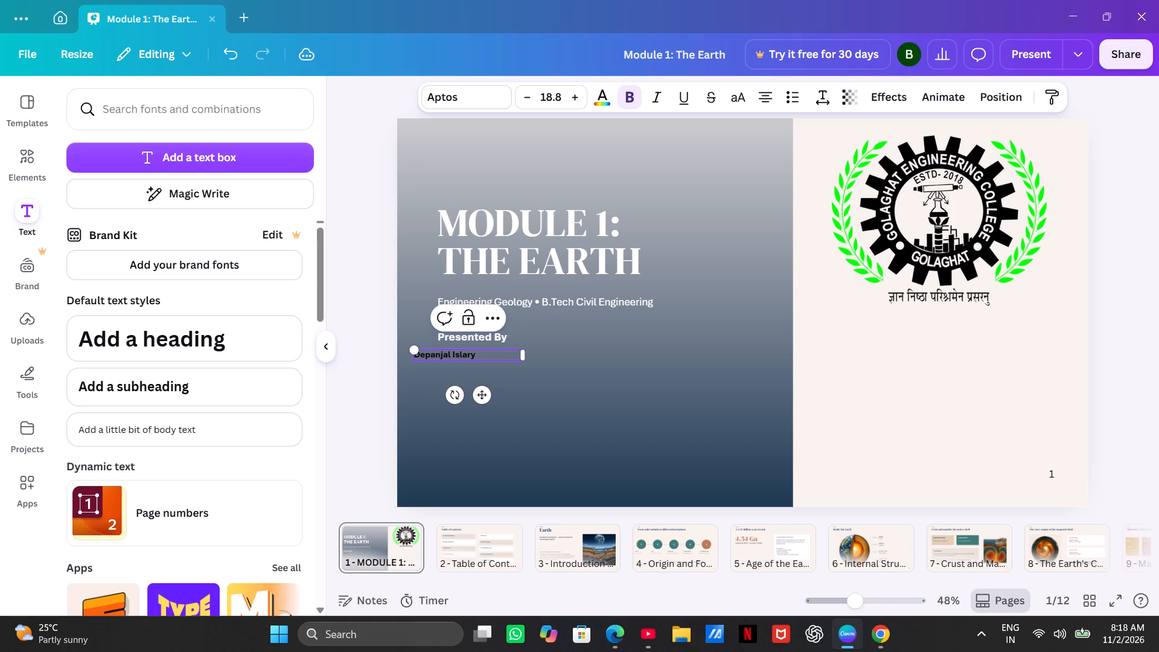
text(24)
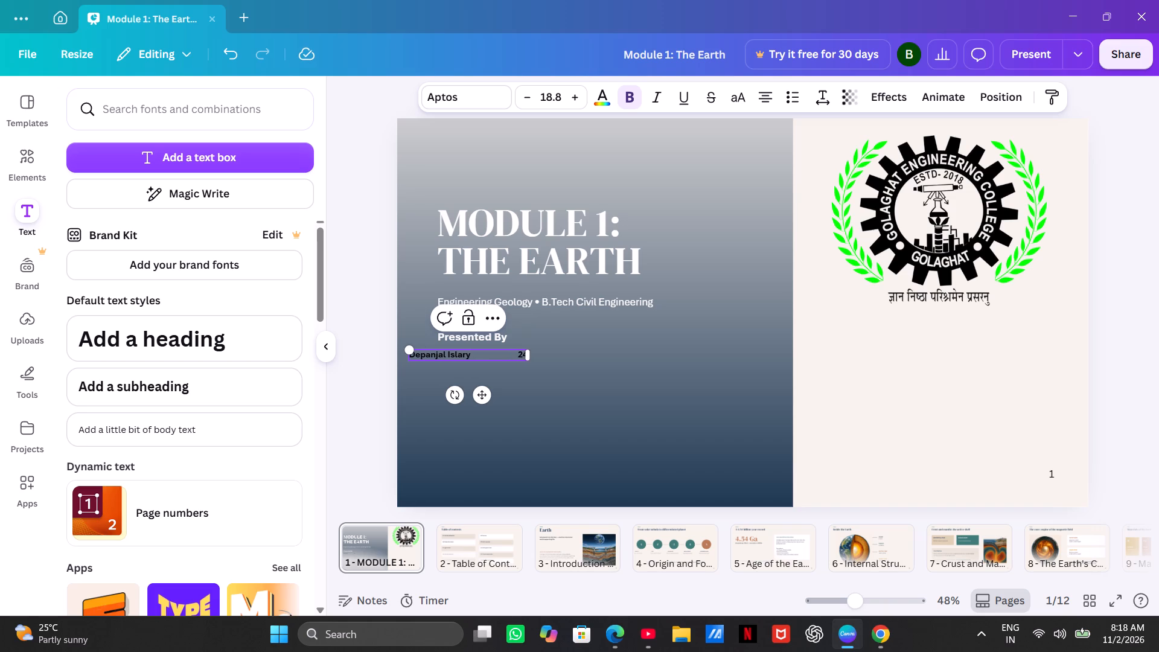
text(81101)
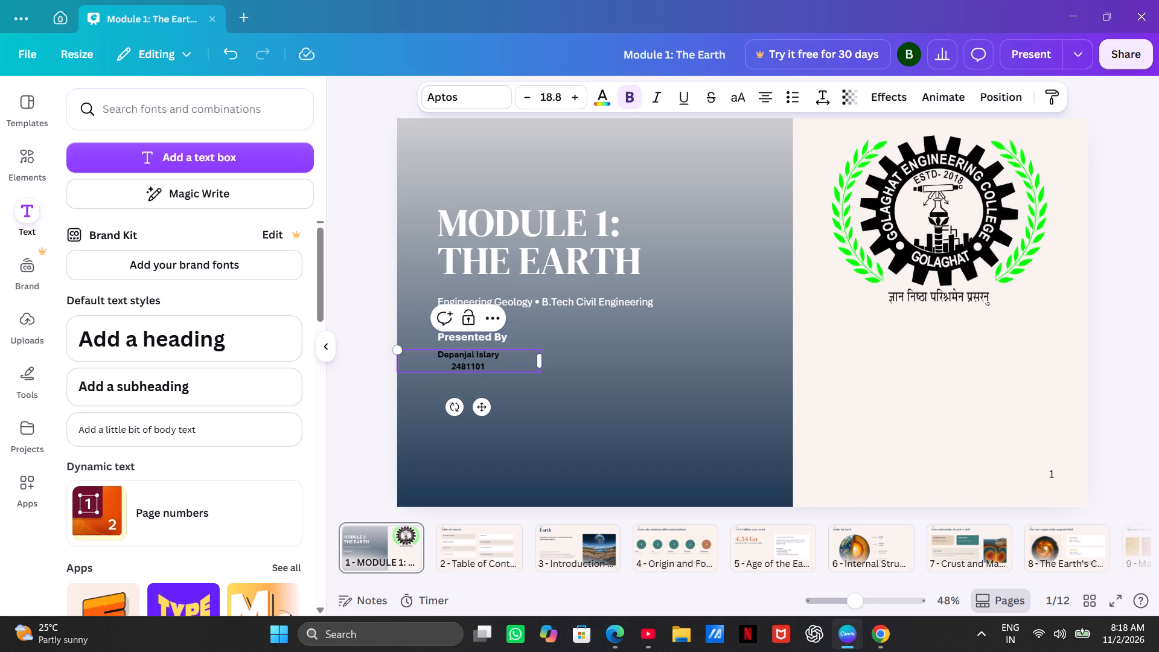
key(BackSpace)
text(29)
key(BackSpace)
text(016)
Widen the presenter details text box so the name and roll number fit on one line.
drag(541, 363, 560, 359)
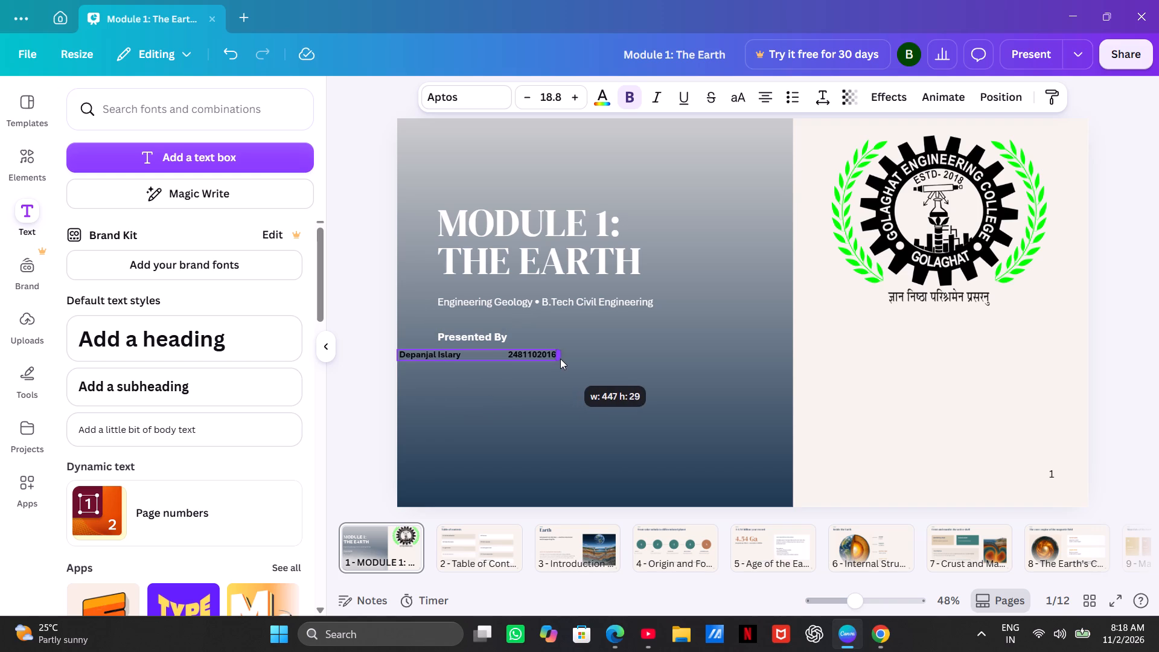
drag(560, 359, 573, 354)
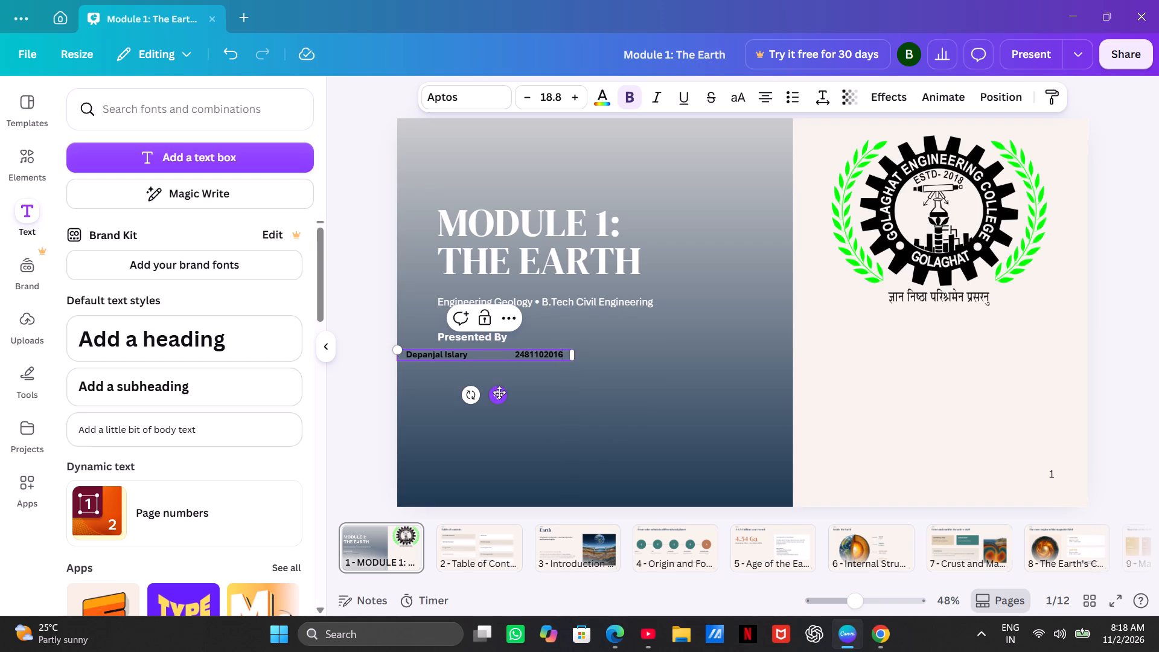
Move the presenter details so the name starts beneath the left edge of "Presented By".
drag(496, 392, 524, 392)
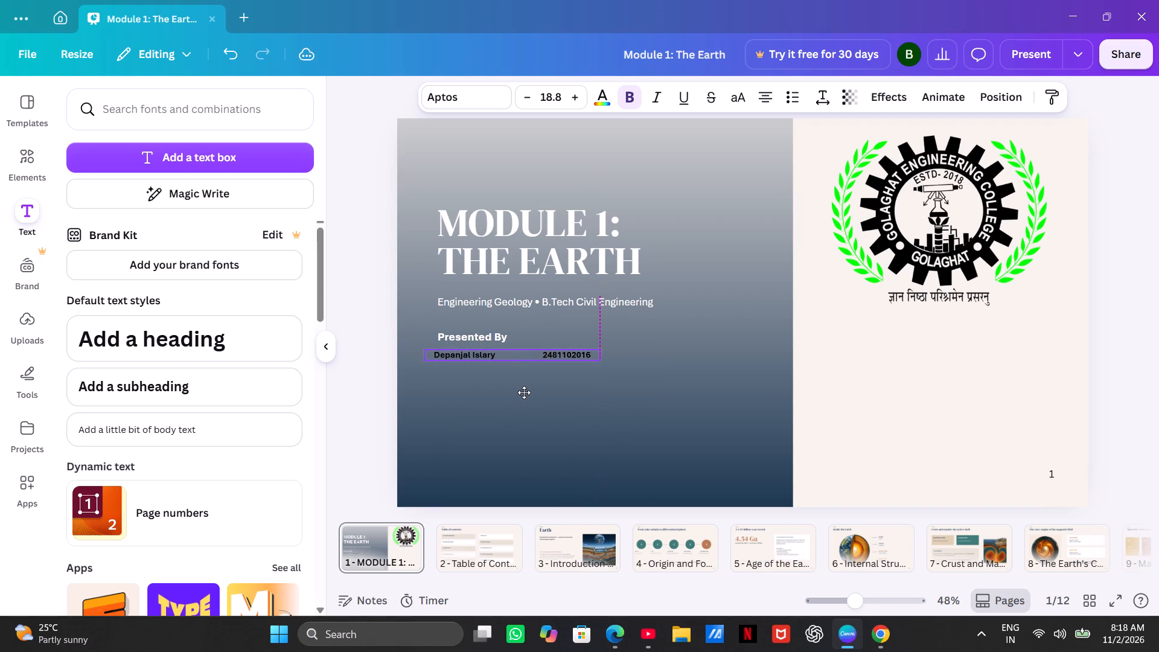
drag(524, 392, 529, 391)
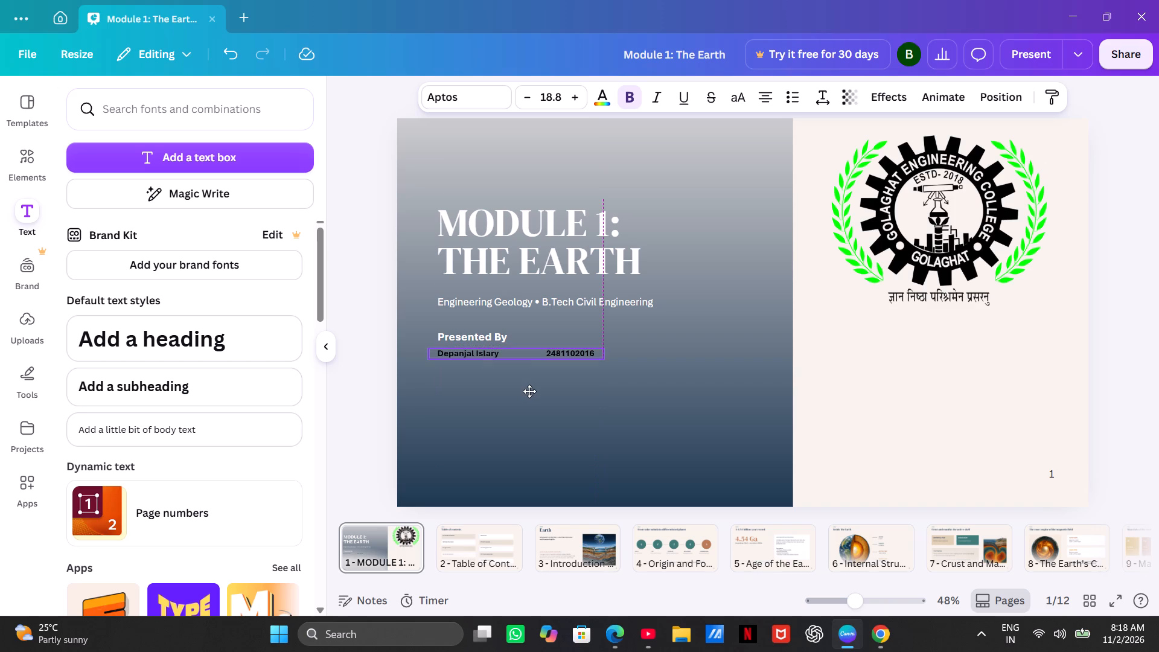
drag(529, 391, 531, 391)
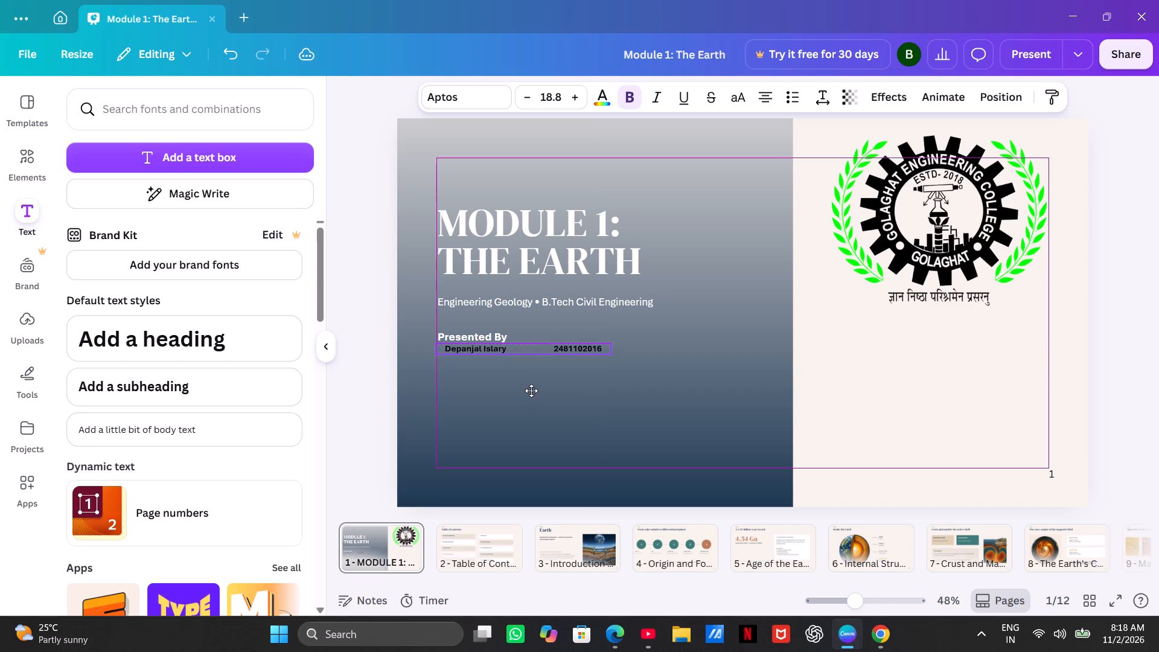
drag(531, 391, 530, 392)
click(668, 407)
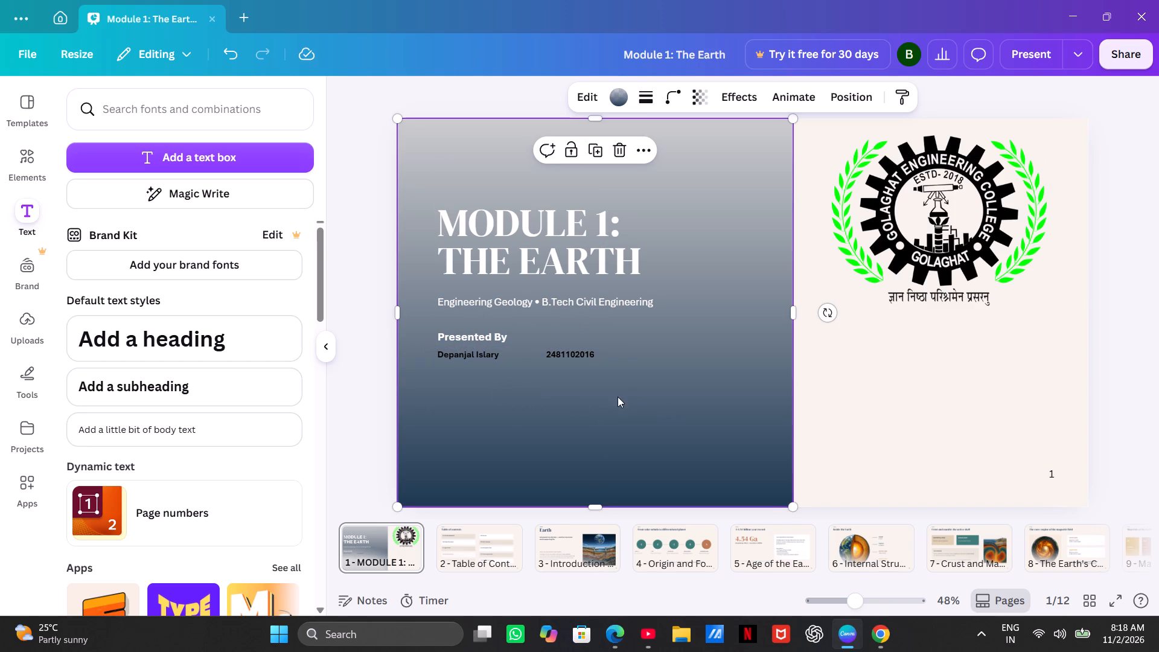
Remove bold from the presenter name and roll number text.
click(582, 355)
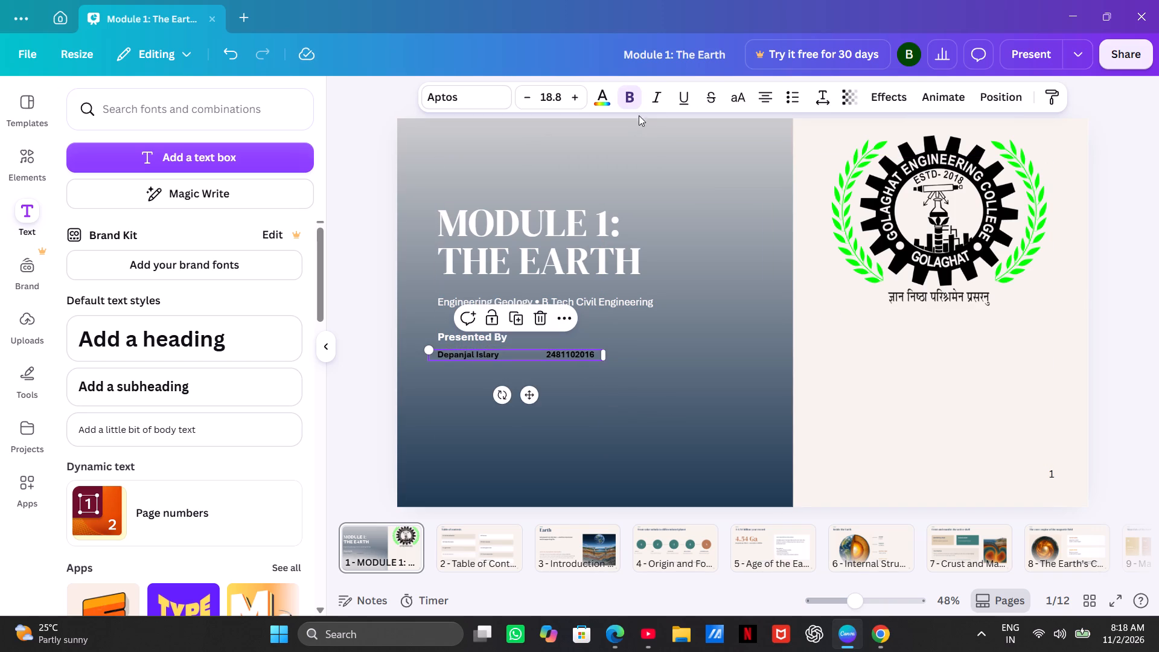
click(626, 100)
click(626, 100)
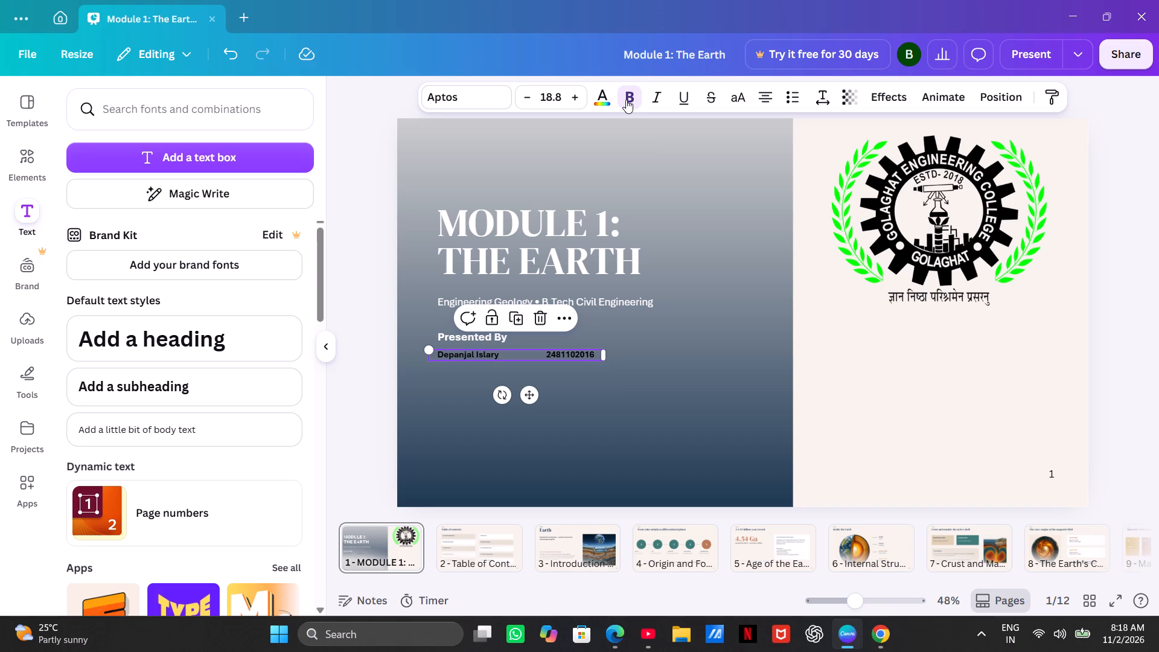
click(626, 100)
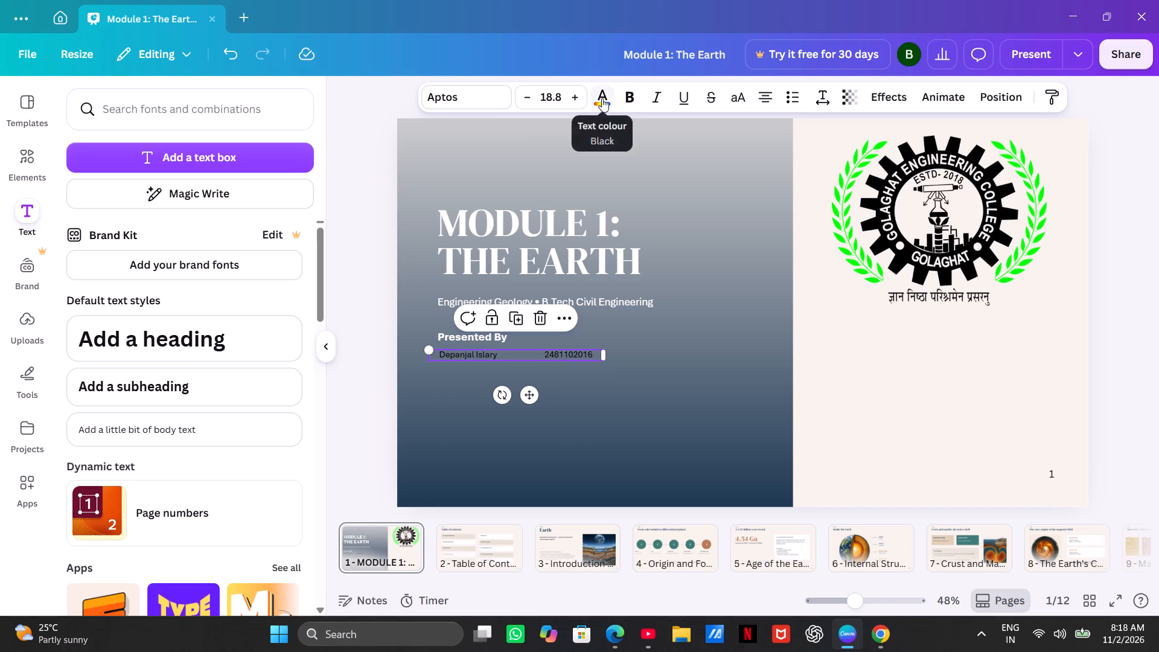
Set the text colour of the presenter name and roll number to white.
click(602, 98)
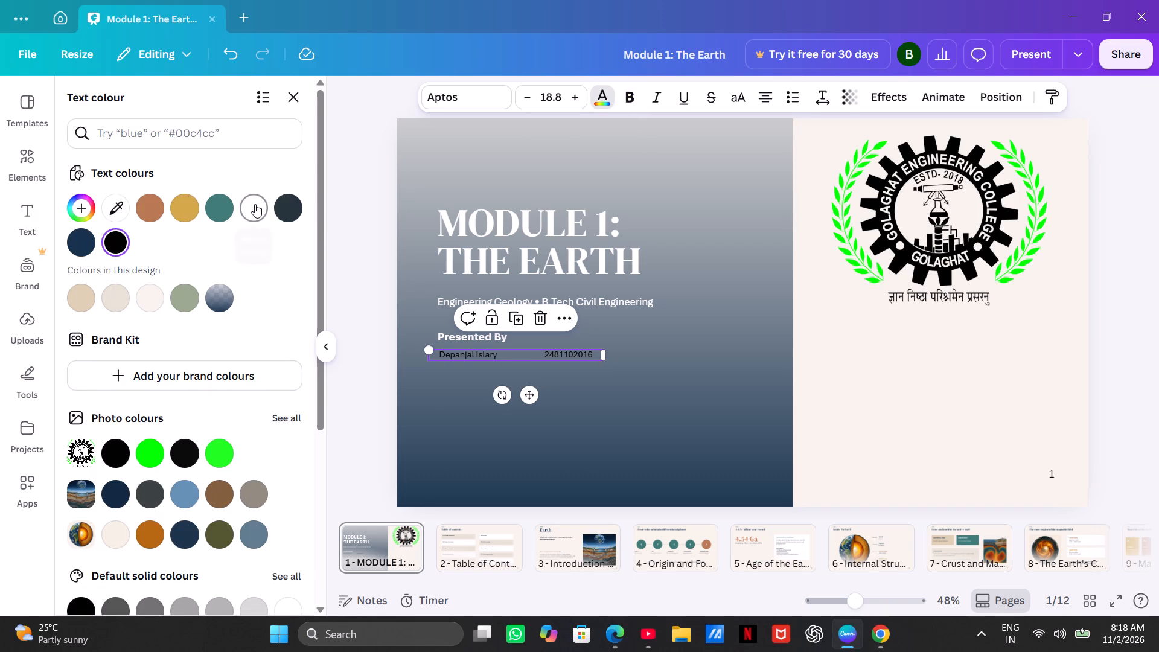
click(255, 204)
click(617, 322)
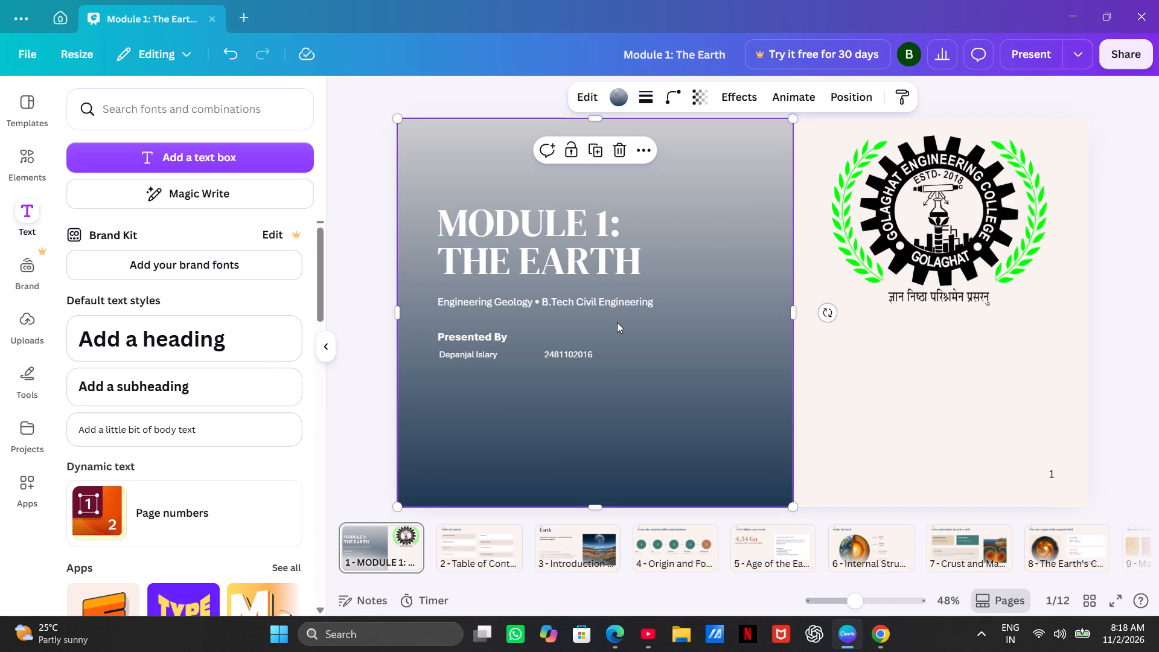
Start a new line after the roll number in the presenter details box and set that line to justified alignment.
click(495, 338)
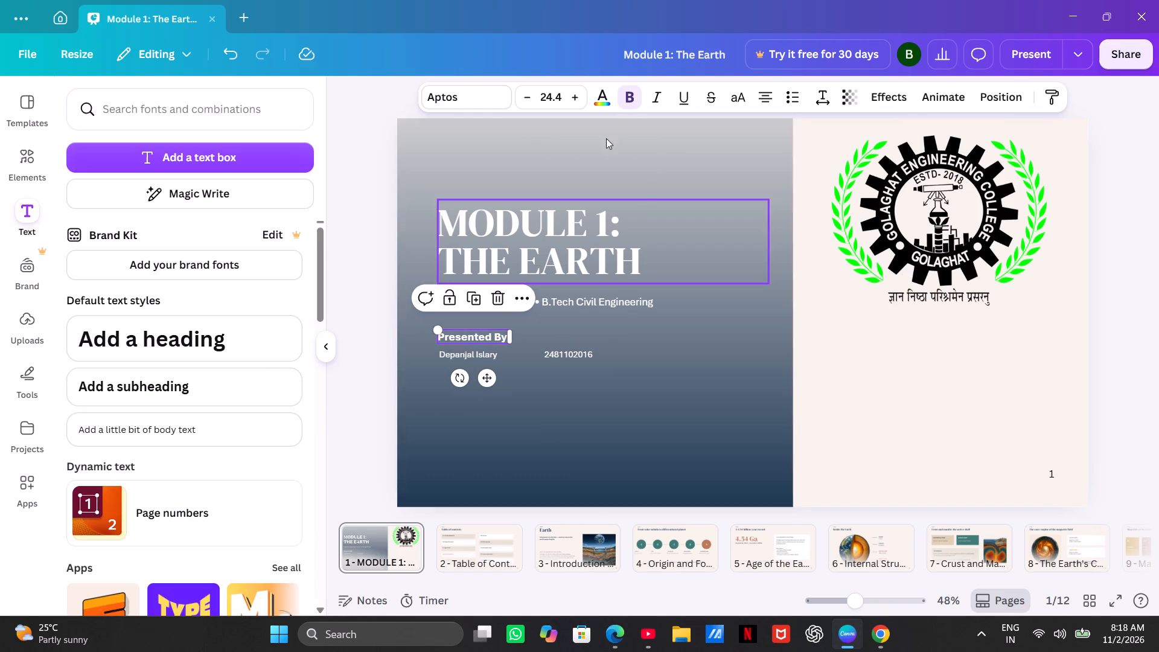
click(593, 359)
double_click(593, 352)
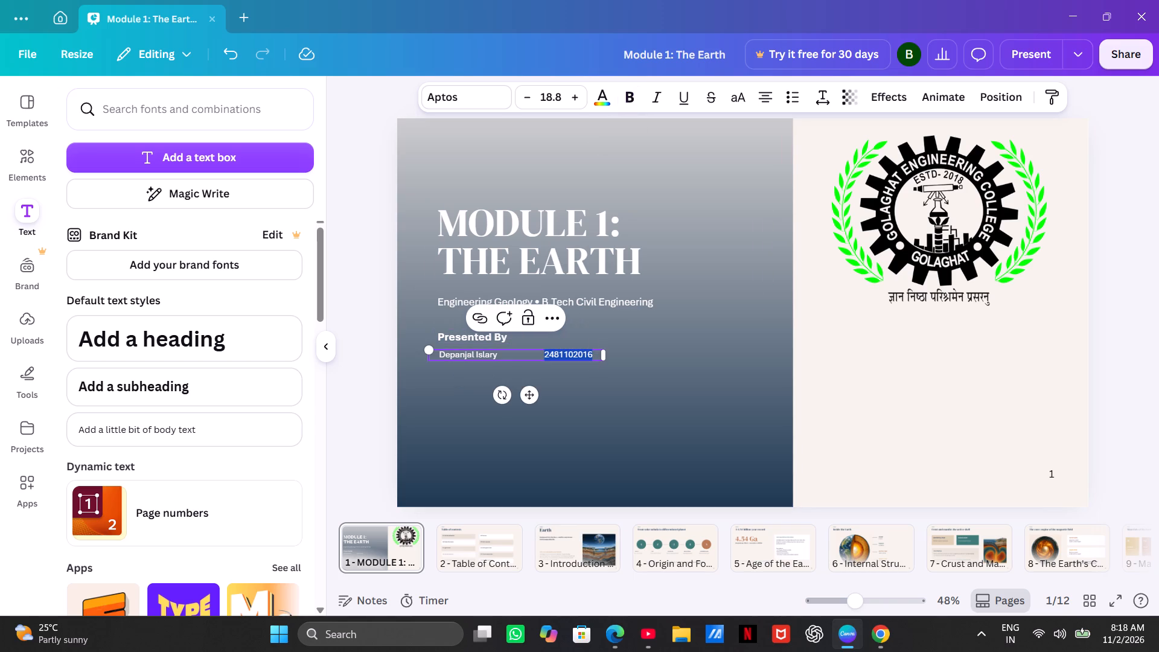
click(593, 352)
key(Return)
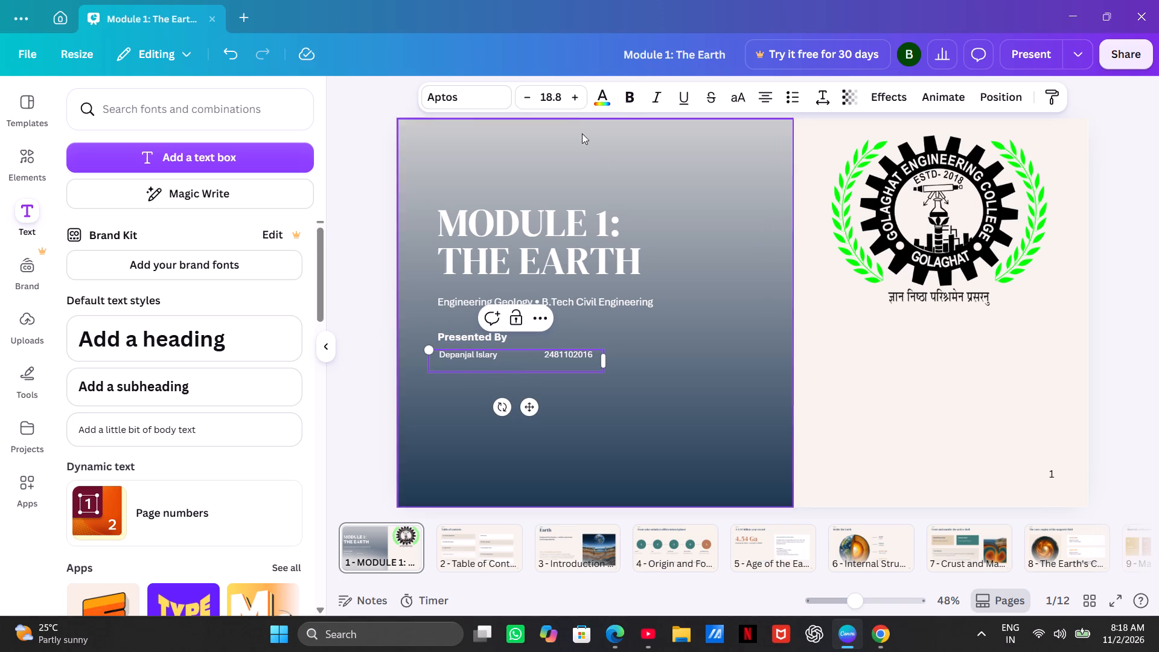
click(771, 100)
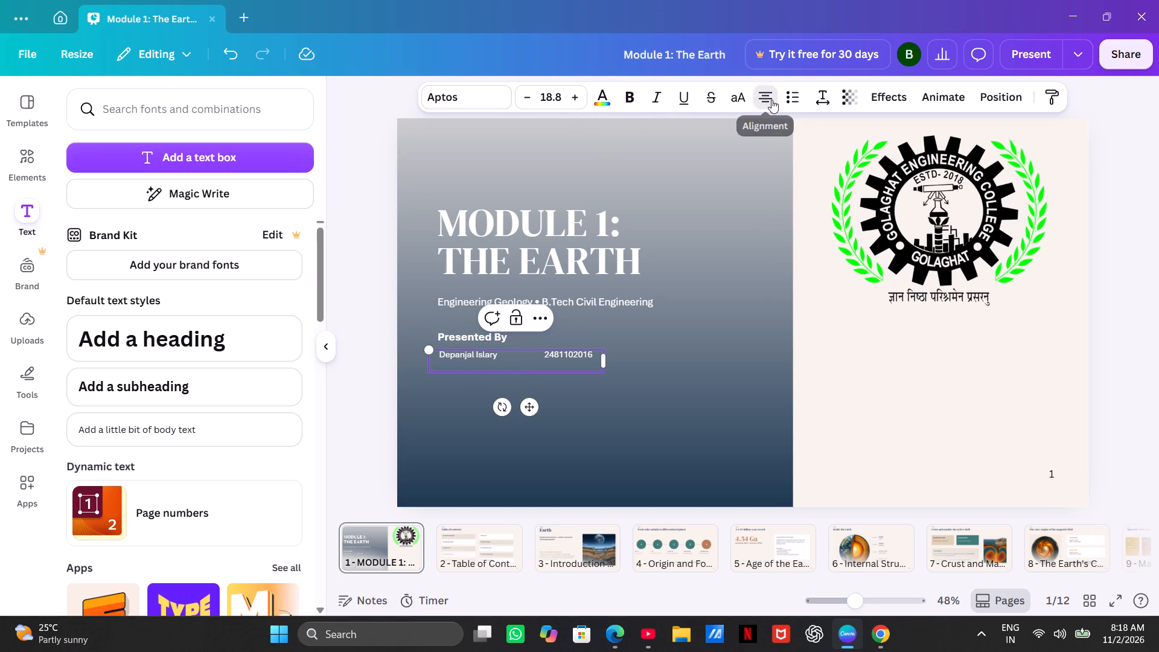
click(771, 100)
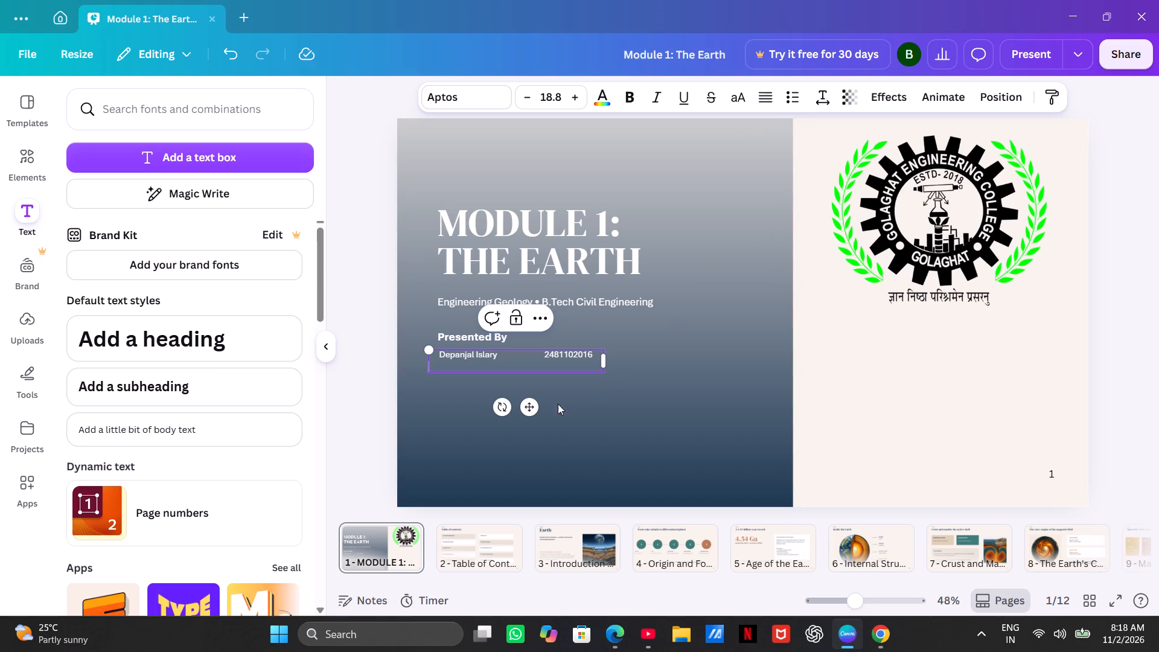
Narrow the presenter details box from its left side to a width of about 470, keeping the name beneath "Presented By".
click(527, 400)
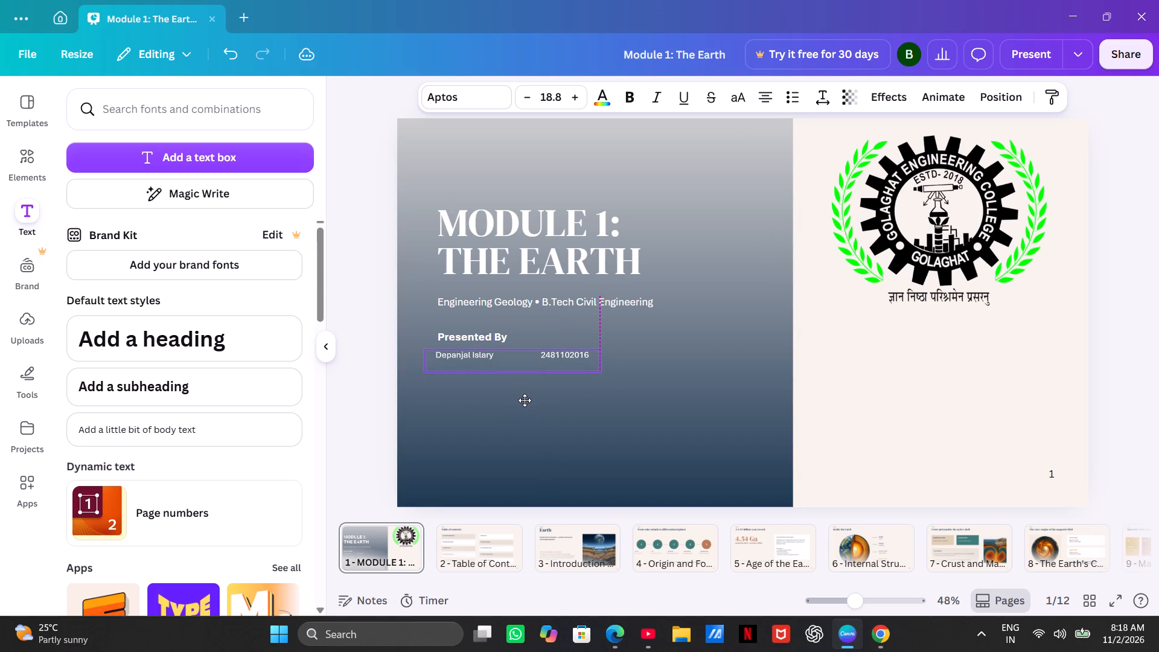
drag(423, 359, 429, 360)
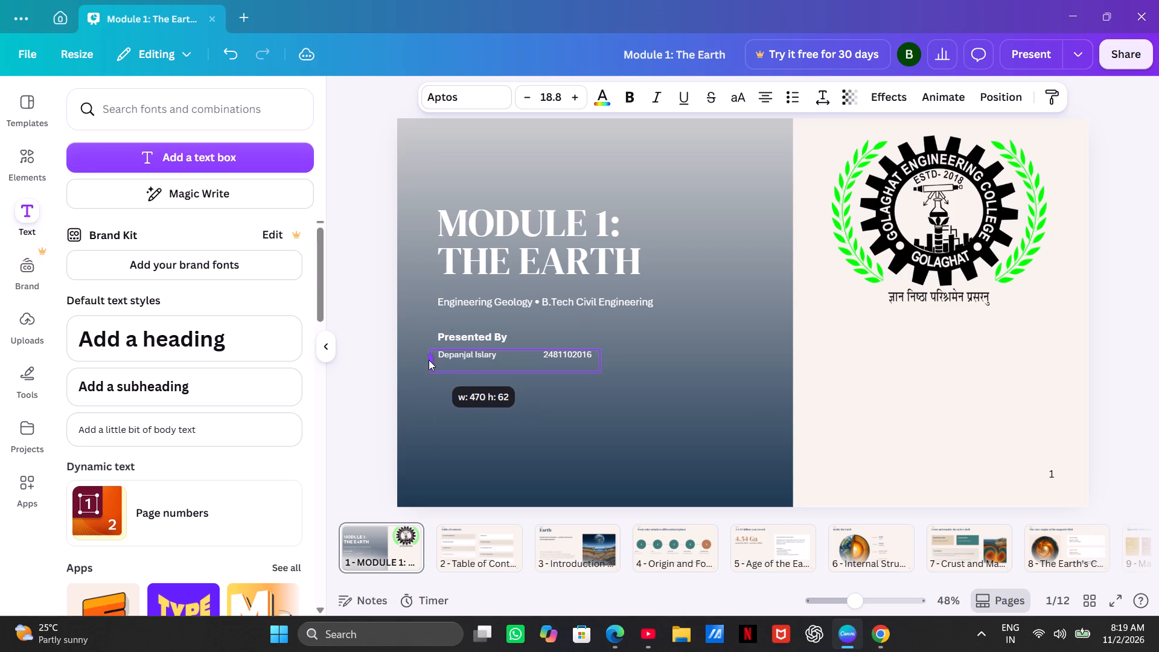
drag(429, 360, 429, 360)
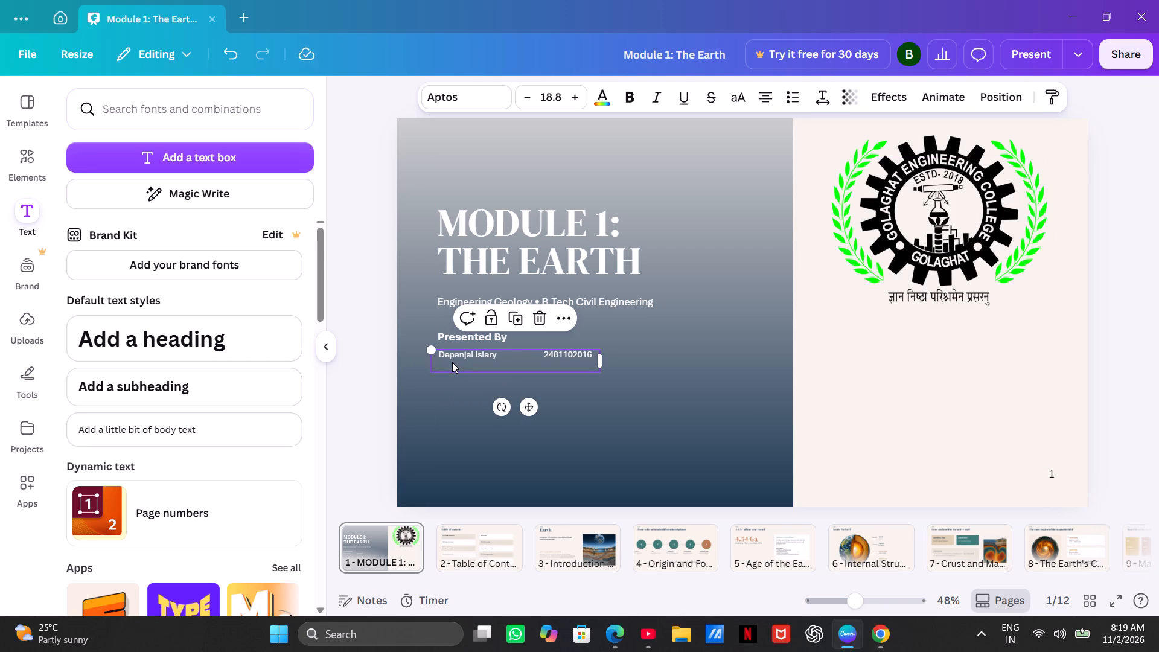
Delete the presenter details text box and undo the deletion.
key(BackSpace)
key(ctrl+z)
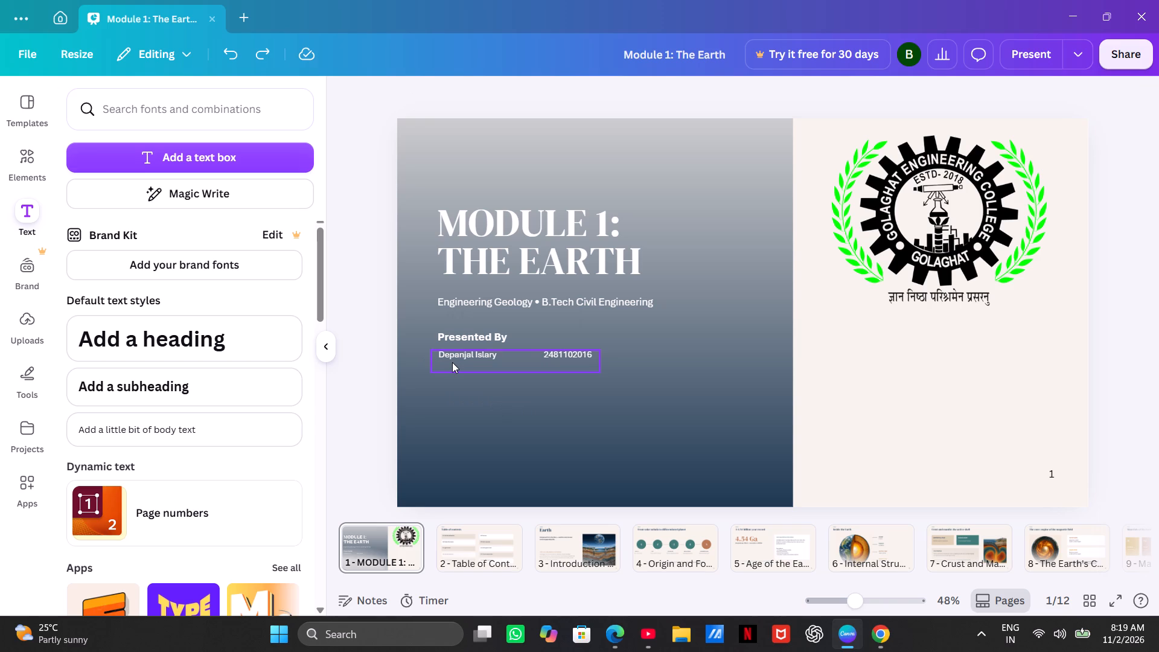
Start a new line after the first presenter's roll number in the presenter details box and set it to left alignment.
click(688, 397)
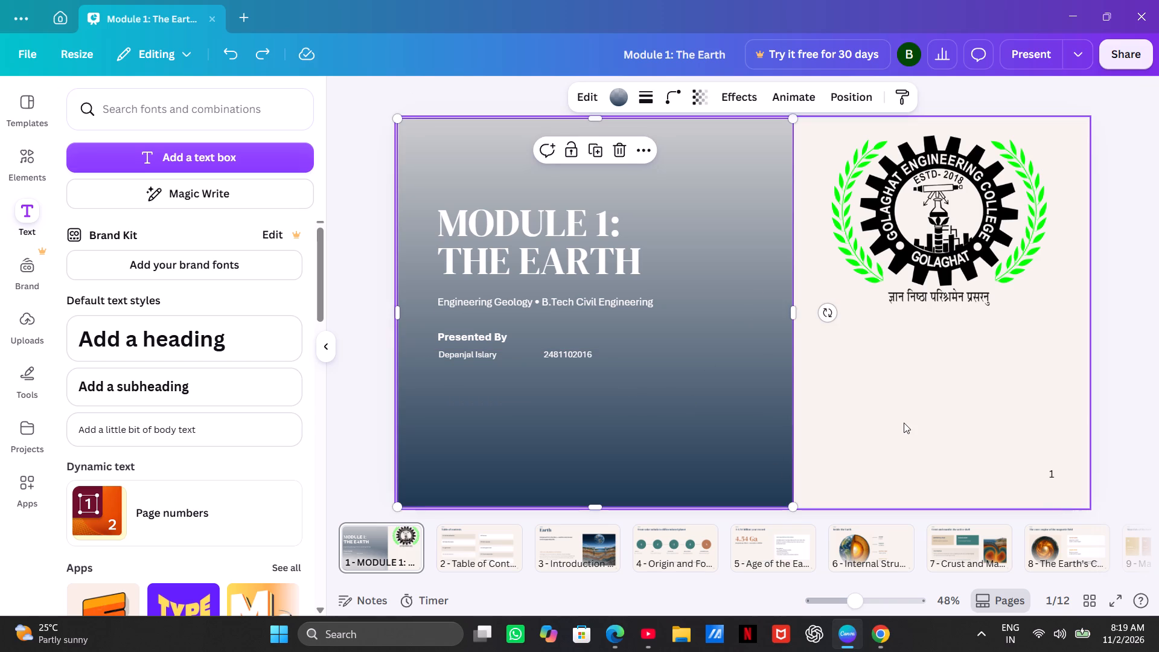
click(587, 348)
double_click(589, 360)
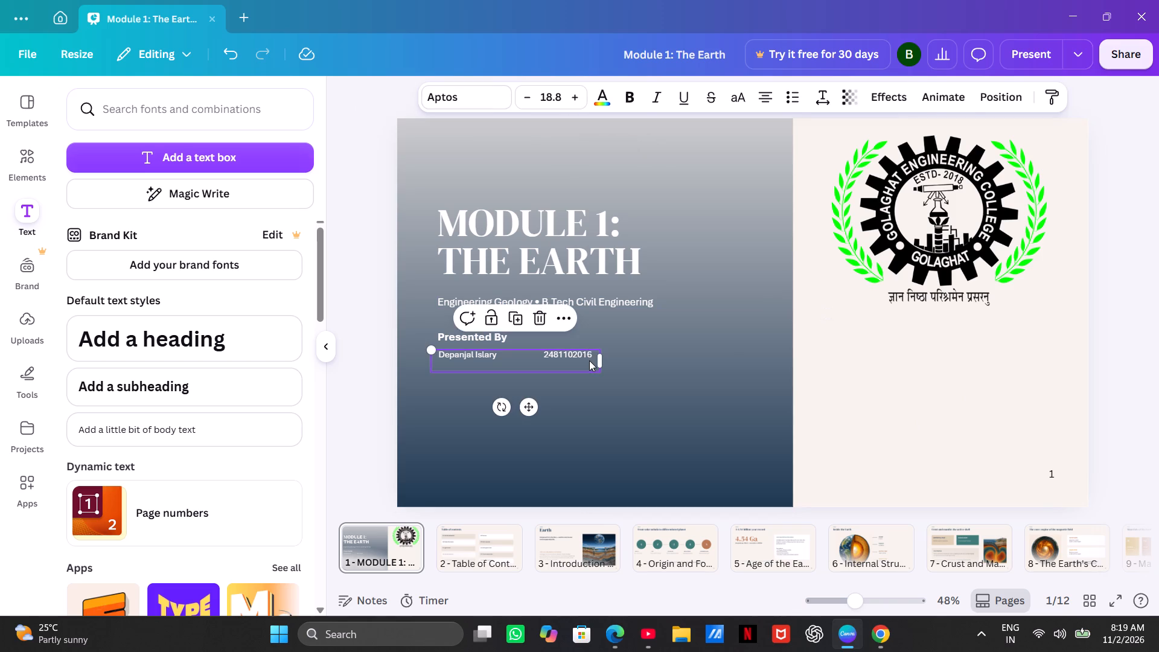
key(Right)
key(Return)
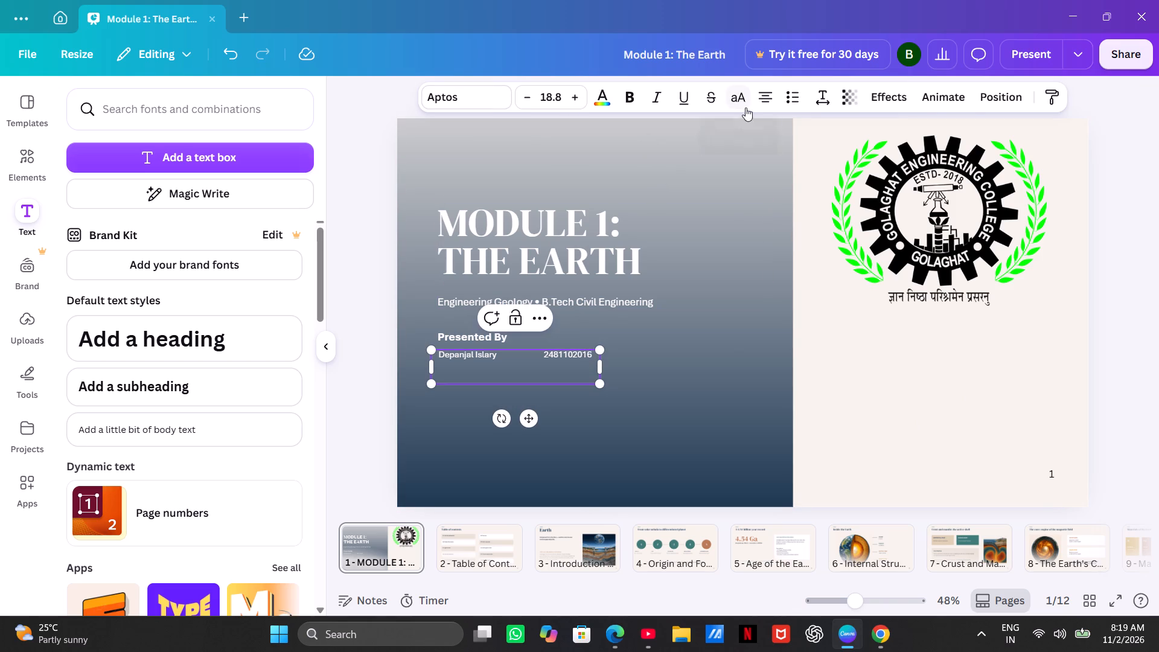
click(759, 98)
Enter the second presenter's name on the new line, indented with spaces to line up under the first name.
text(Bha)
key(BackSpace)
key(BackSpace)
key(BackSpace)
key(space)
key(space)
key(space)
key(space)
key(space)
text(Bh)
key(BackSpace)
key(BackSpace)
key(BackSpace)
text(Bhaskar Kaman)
Add the second presenter's roll number on the same line, spaced across to line up under the first roll number.
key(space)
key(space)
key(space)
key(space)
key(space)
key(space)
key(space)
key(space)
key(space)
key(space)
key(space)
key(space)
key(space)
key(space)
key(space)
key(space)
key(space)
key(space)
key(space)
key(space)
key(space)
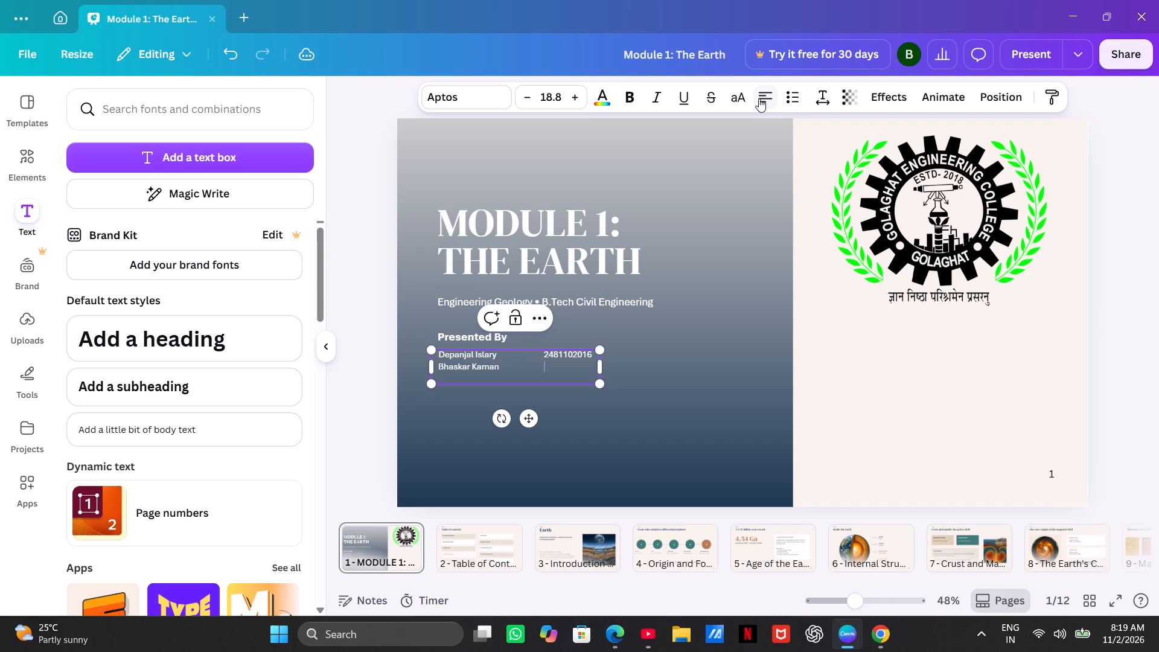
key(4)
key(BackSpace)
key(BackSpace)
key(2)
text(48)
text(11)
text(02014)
Add the third presenter's name on a new line, indented to line up with the names above.
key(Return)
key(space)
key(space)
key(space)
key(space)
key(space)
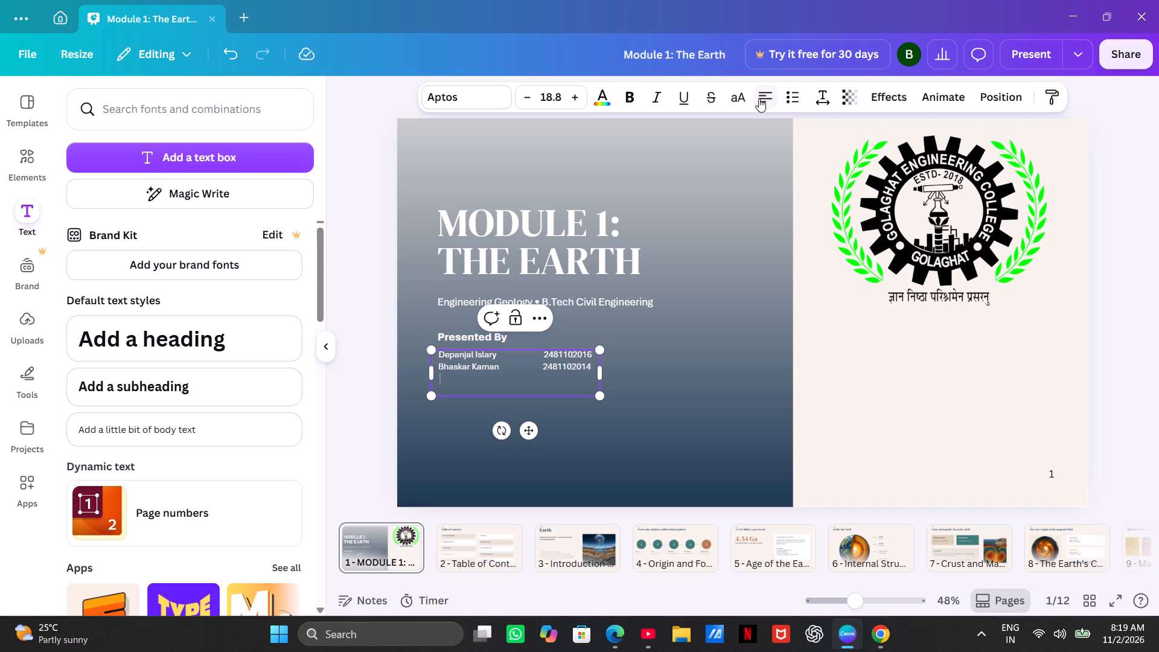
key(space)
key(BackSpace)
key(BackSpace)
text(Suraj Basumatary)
Add the third presenter's roll number beside the name, spaced to line up with the roll numbers above.
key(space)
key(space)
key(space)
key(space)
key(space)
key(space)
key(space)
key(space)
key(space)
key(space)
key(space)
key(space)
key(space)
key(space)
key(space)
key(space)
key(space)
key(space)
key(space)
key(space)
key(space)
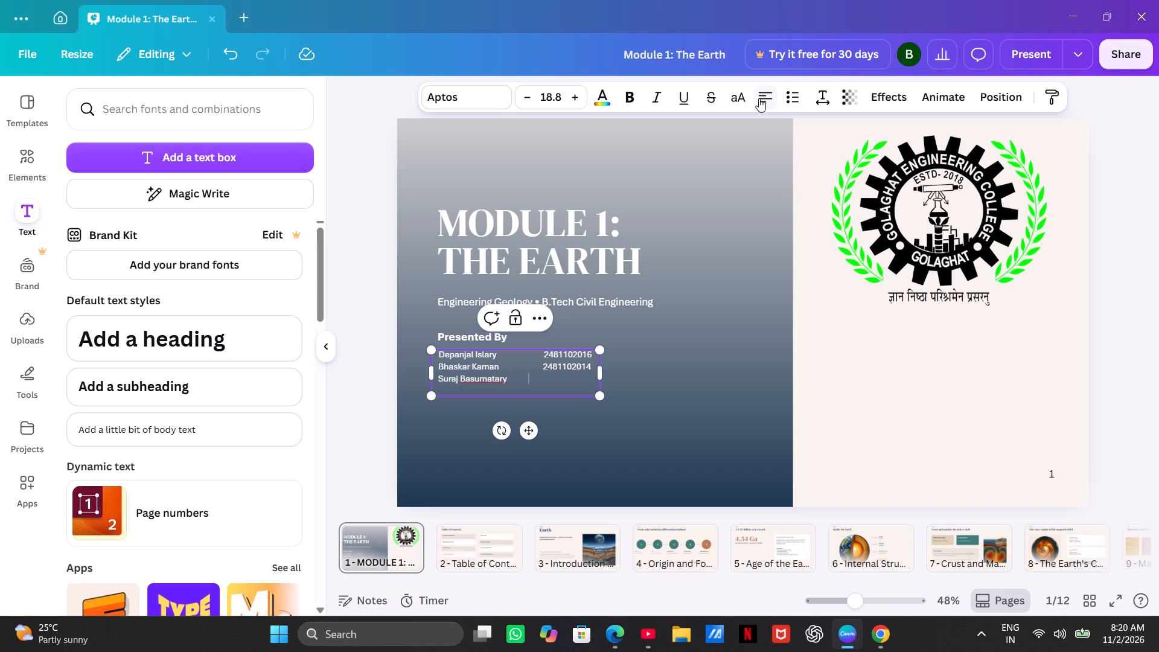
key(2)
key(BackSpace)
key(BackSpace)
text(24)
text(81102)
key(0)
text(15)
Add the fourth presenter's name on a new line, indented to line up with the names above.
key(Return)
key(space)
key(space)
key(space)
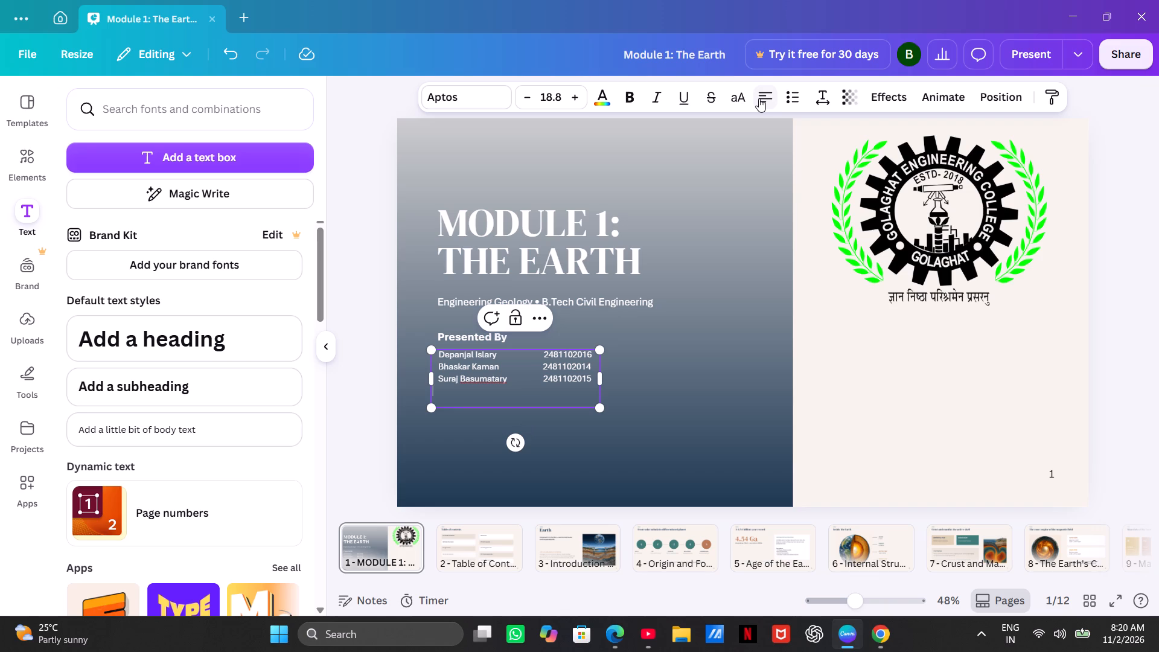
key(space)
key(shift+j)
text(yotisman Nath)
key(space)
click(694, 417)
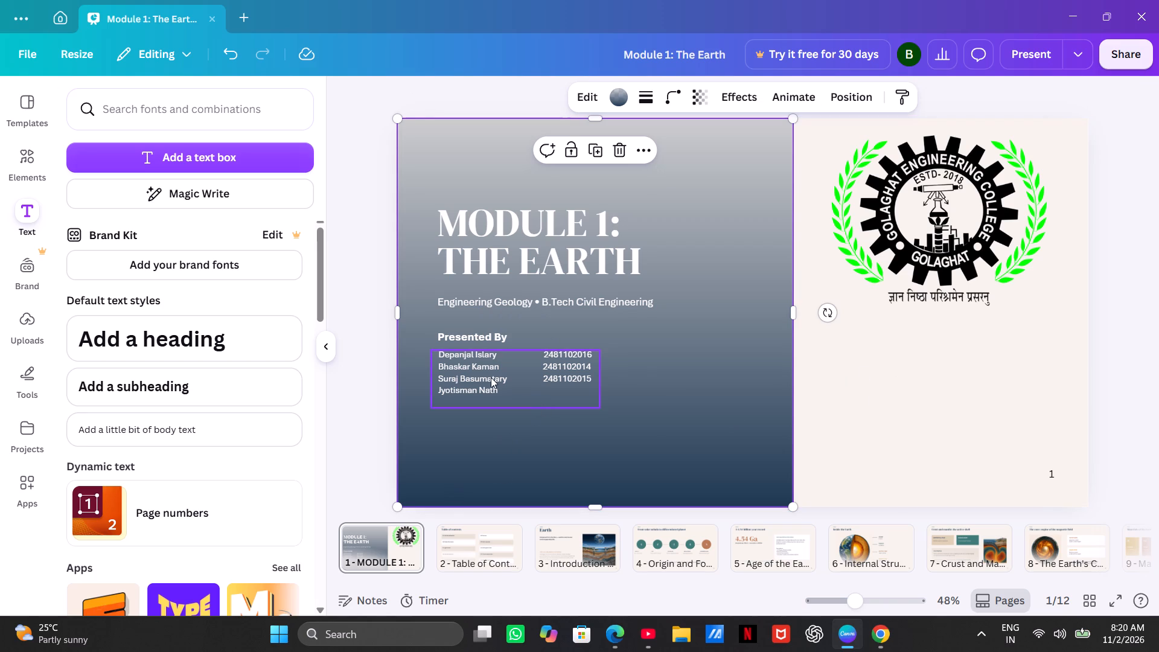
click(933, 396)
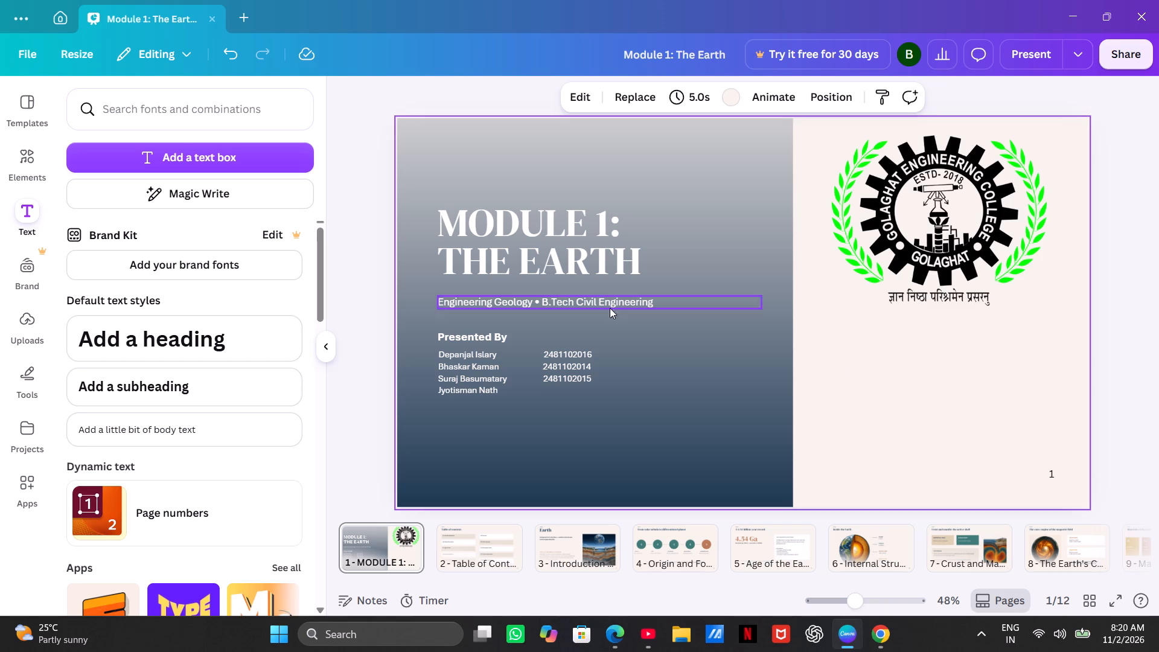
Underline the "Presented By" heading and remove its bold formatting.
click(492, 337)
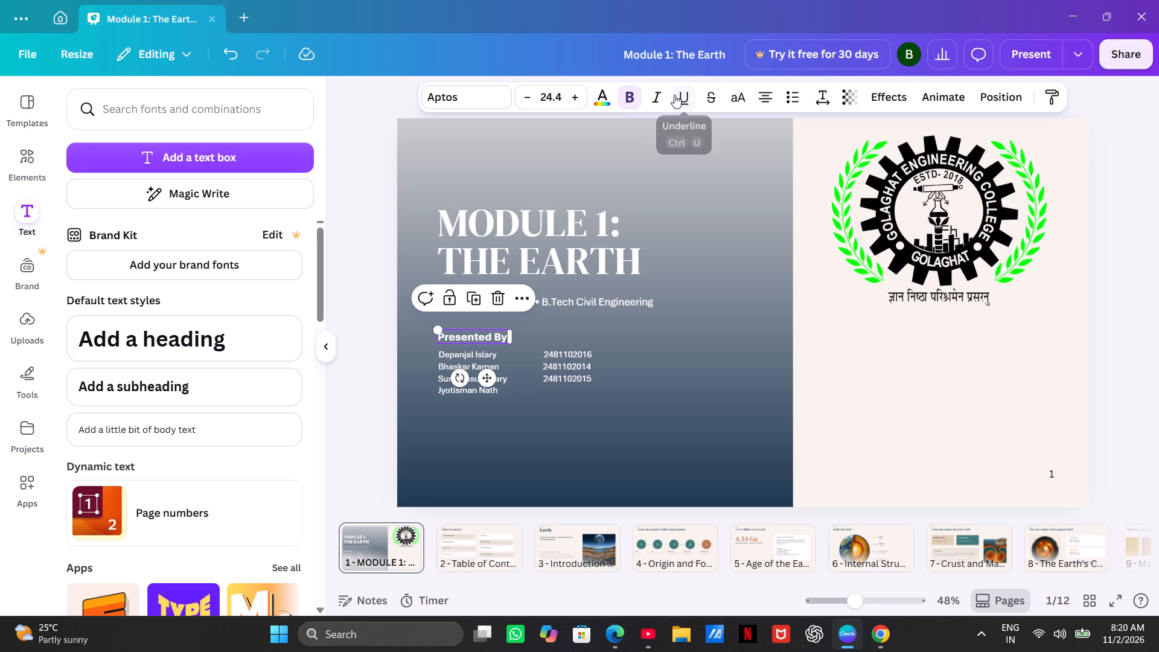
click(674, 95)
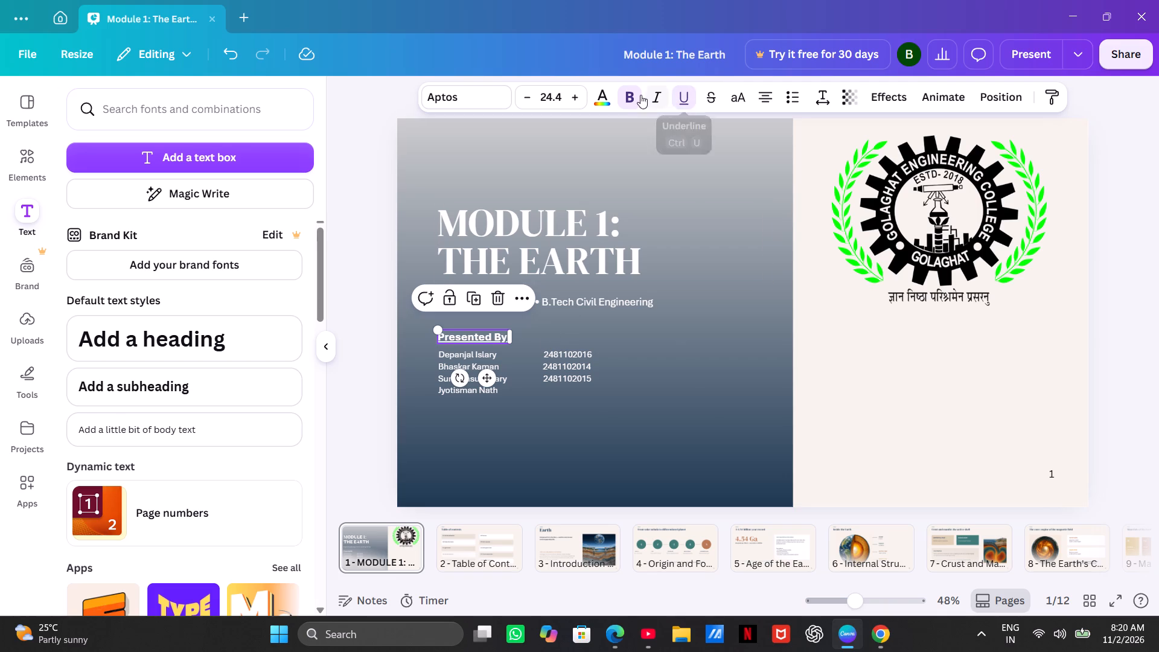
click(632, 97)
click(516, 352)
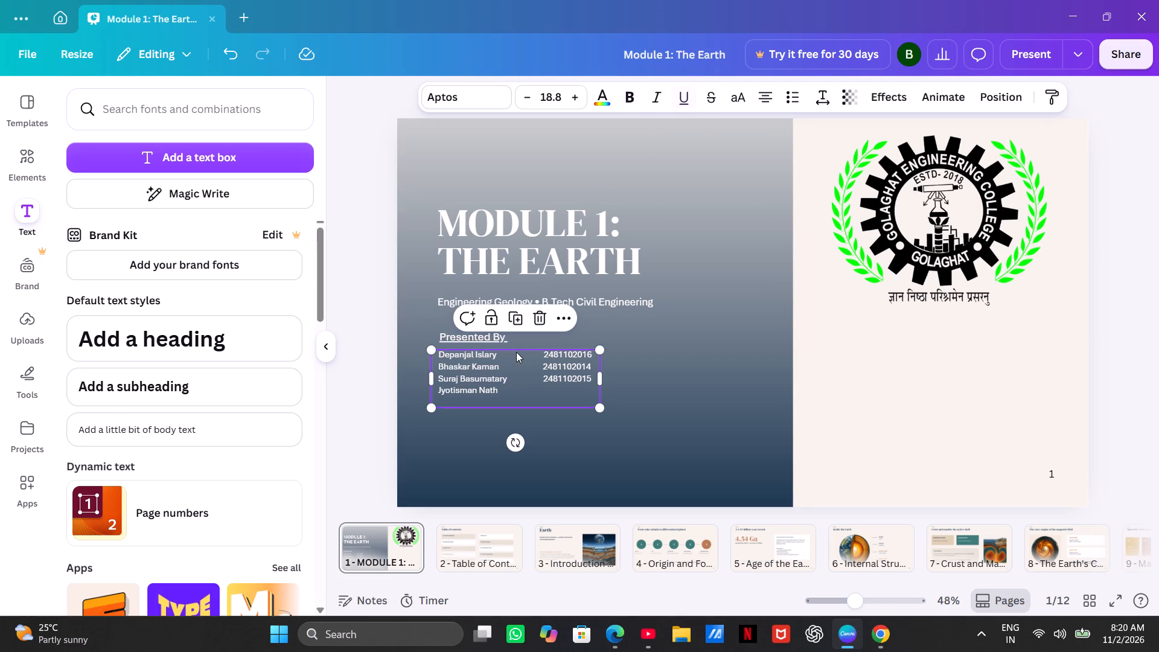
click(674, 352)
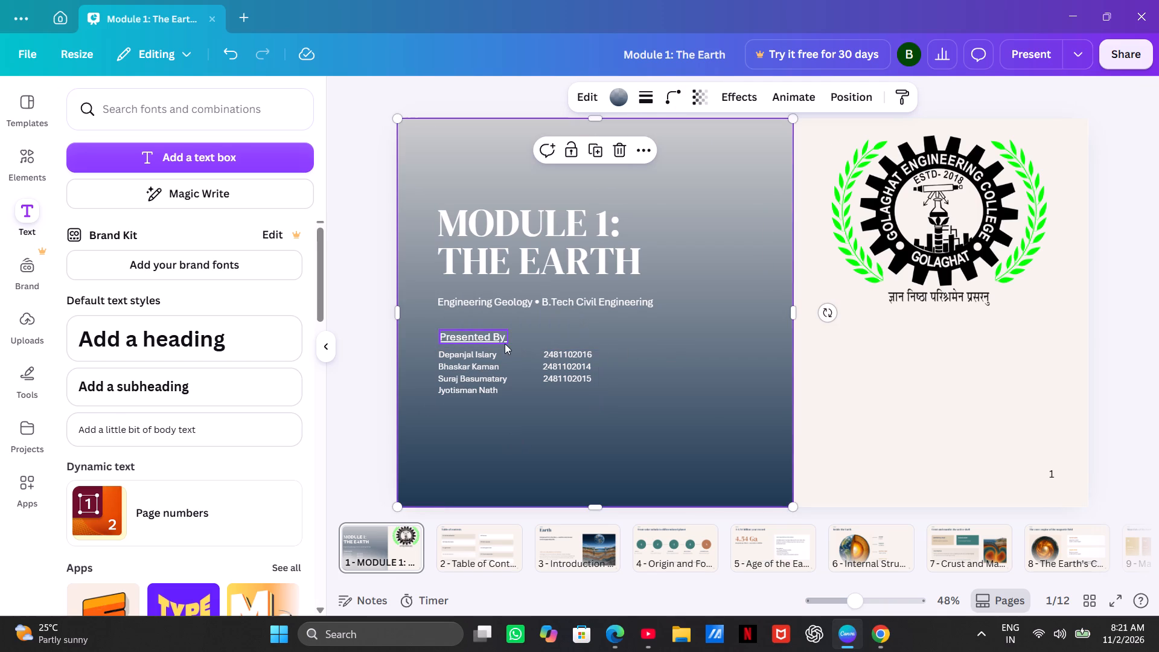
Remove the trailing space after "Presented By" so the underline ends with the text.
click(504, 339)
double_click(504, 339)
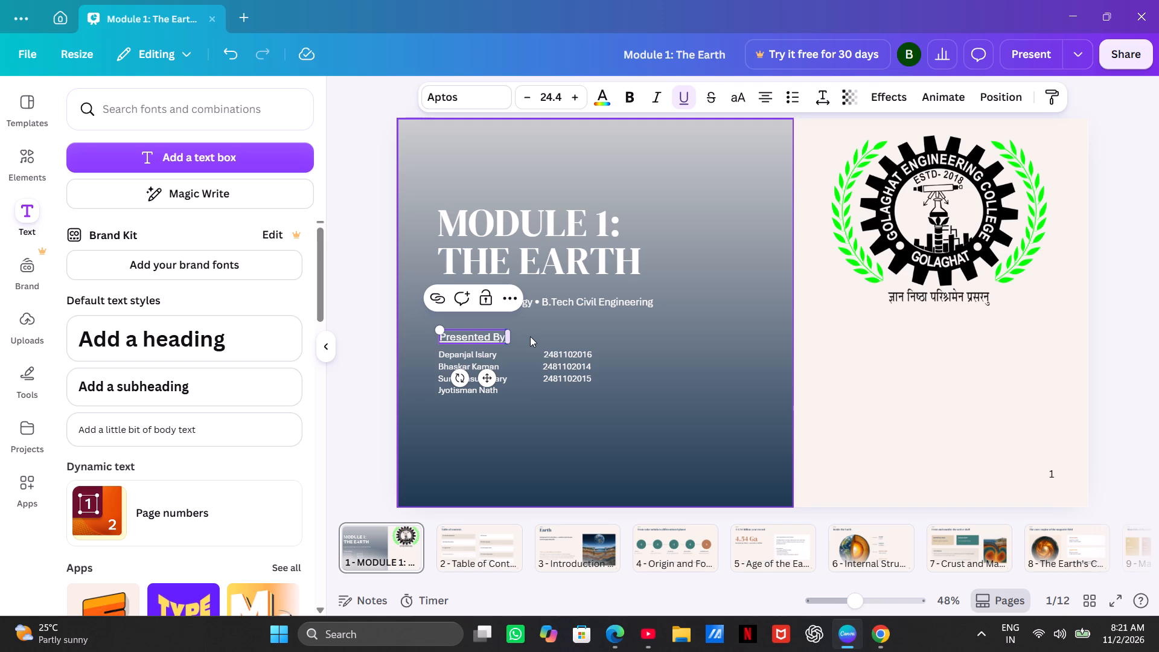
key(BackSpace)
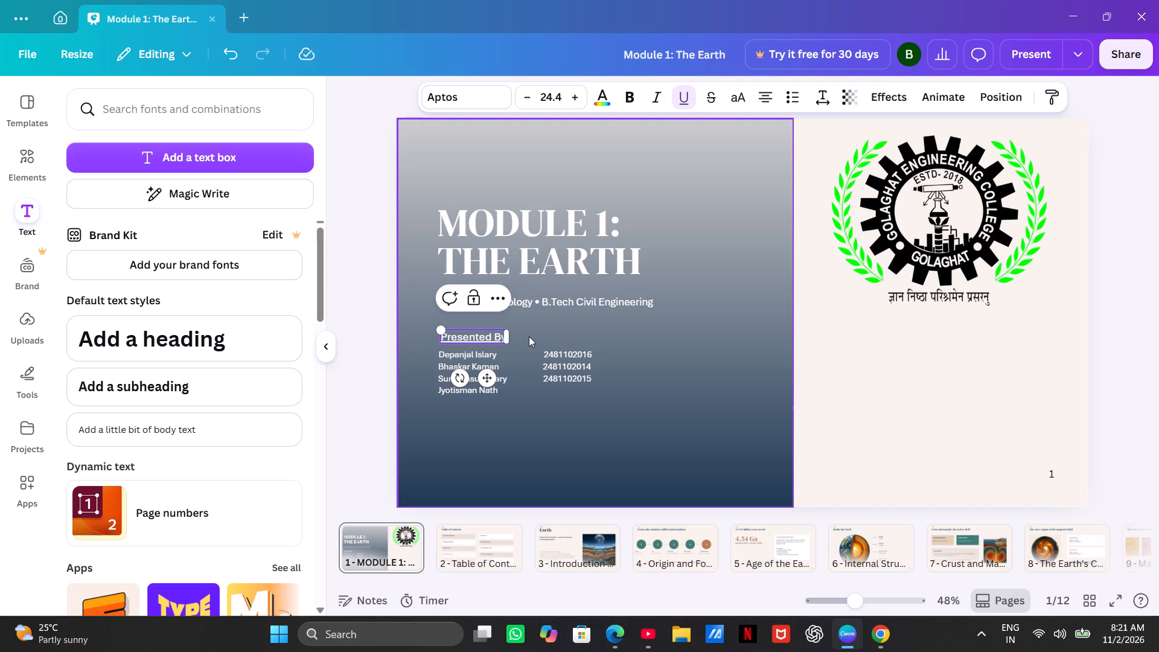
key(BackSpace)
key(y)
click(596, 366)
click(910, 365)
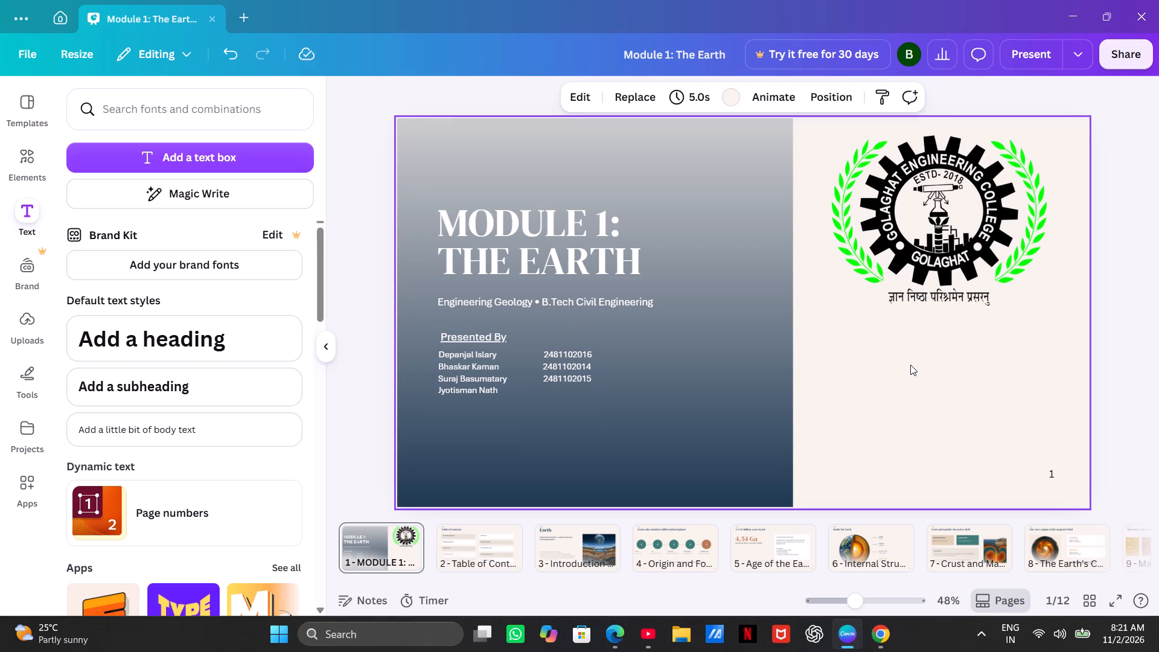
Add the fifth presenter's given names on a new line of the presenter list, indented to line up with the names above.
click(503, 393)
double_click(502, 393)
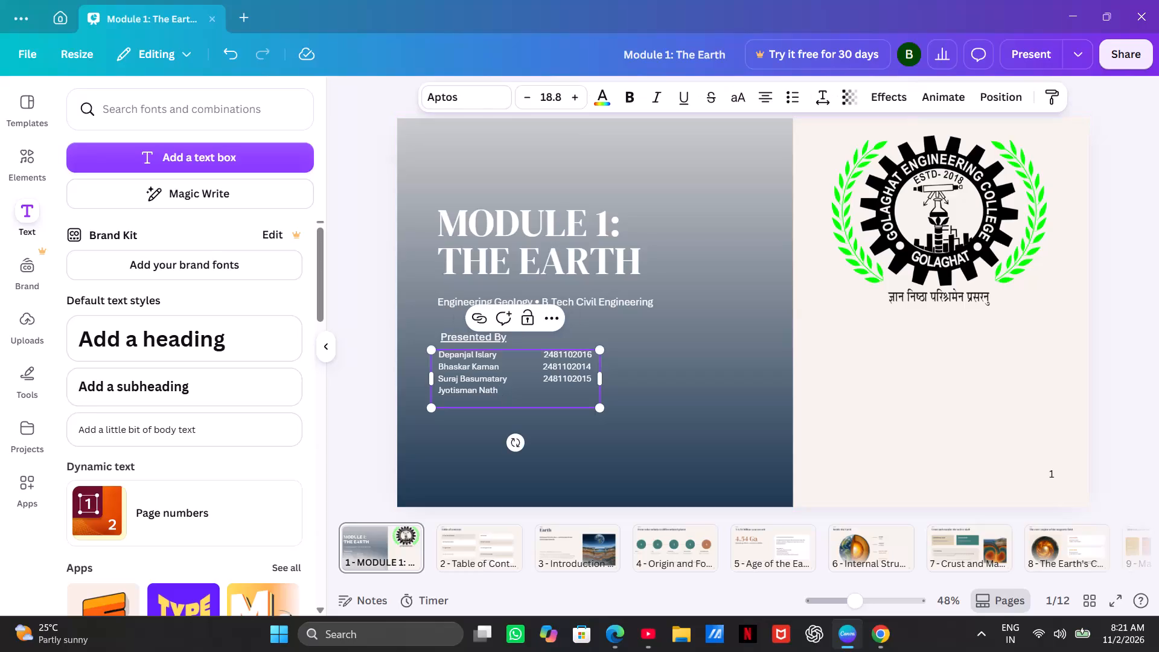
key(Return)
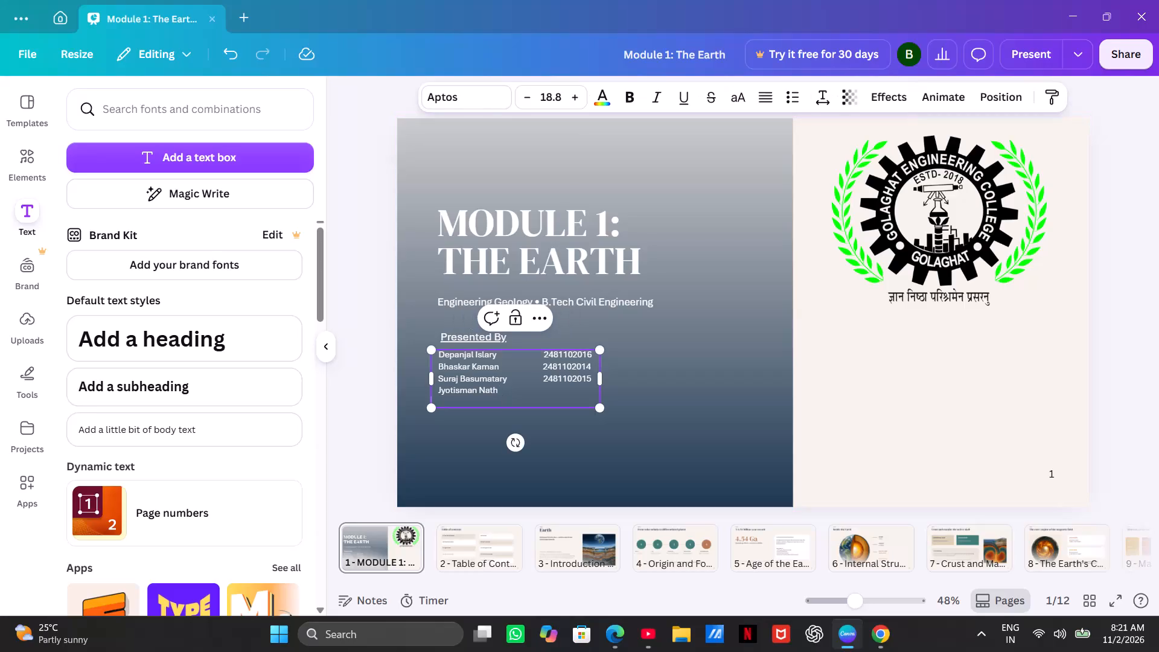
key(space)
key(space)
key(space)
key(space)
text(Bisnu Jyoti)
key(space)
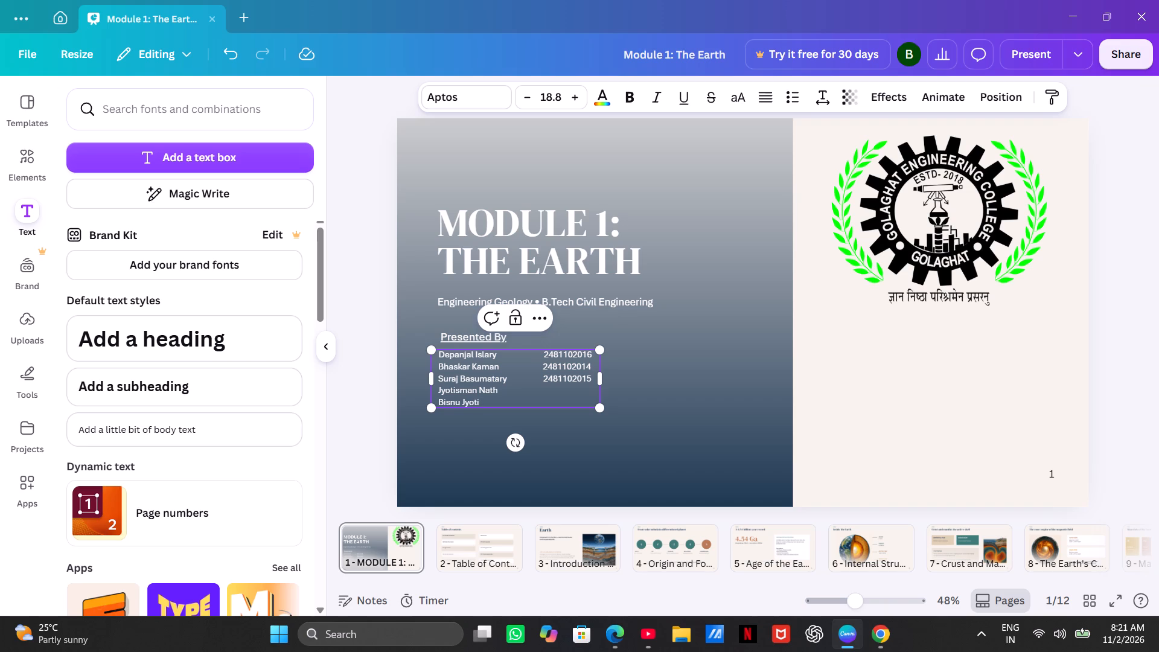
Move the college logo down toward the vertical middle of the cover's light area.
click(946, 429)
drag(968, 256, 969, 325)
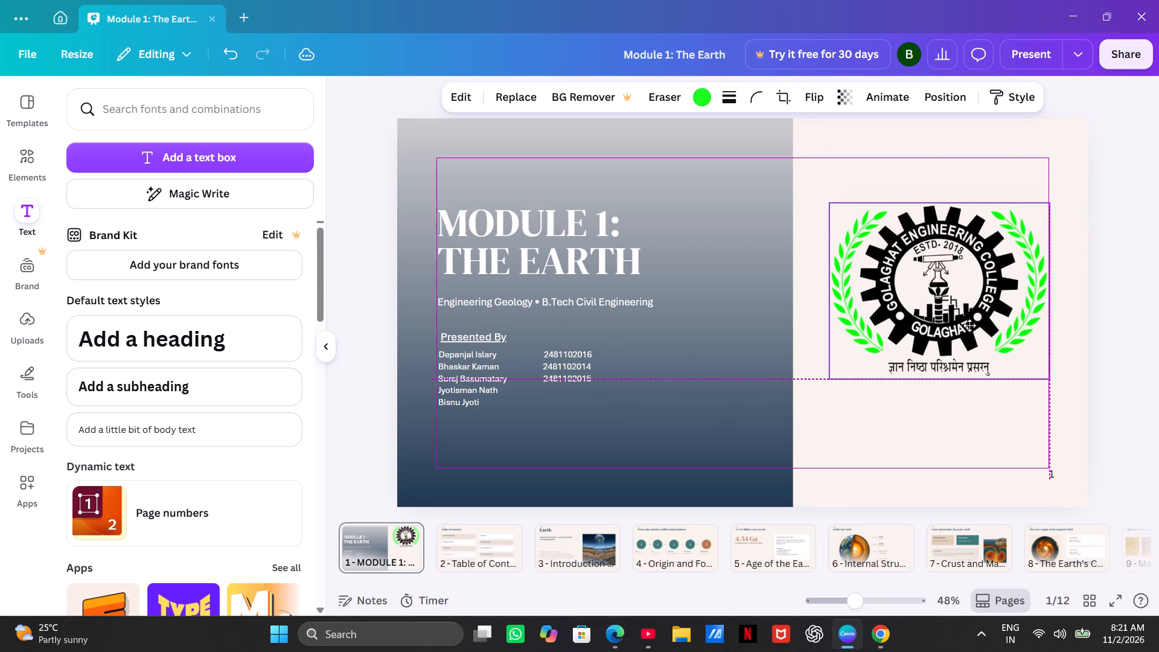
drag(969, 325, 965, 327)
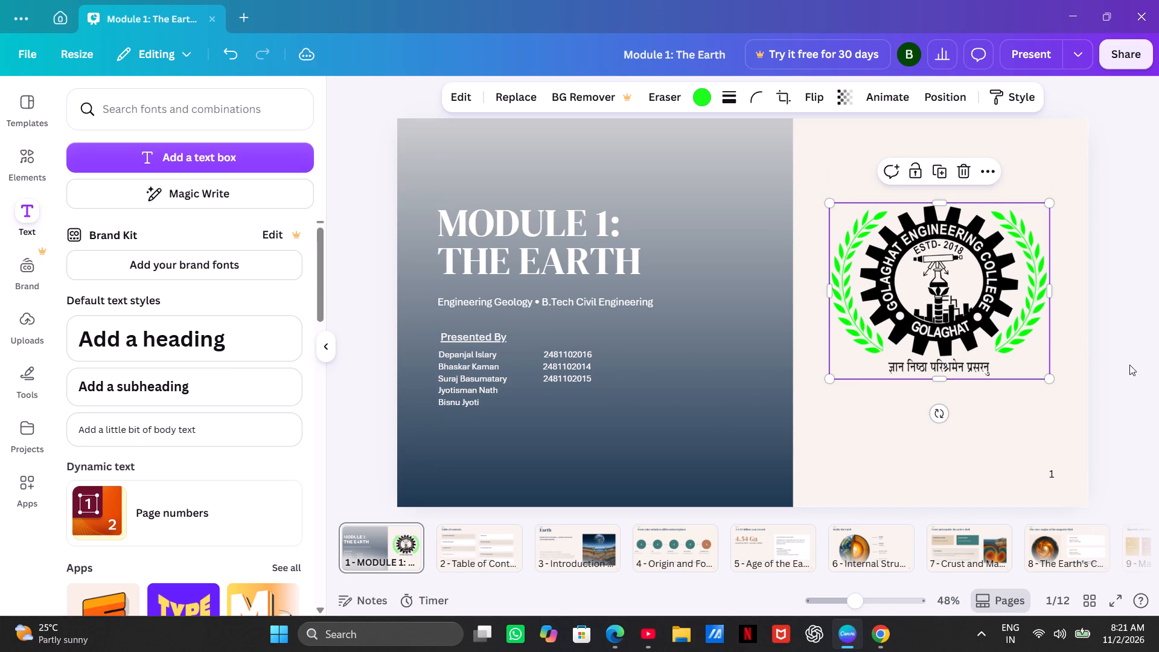
click(1129, 365)
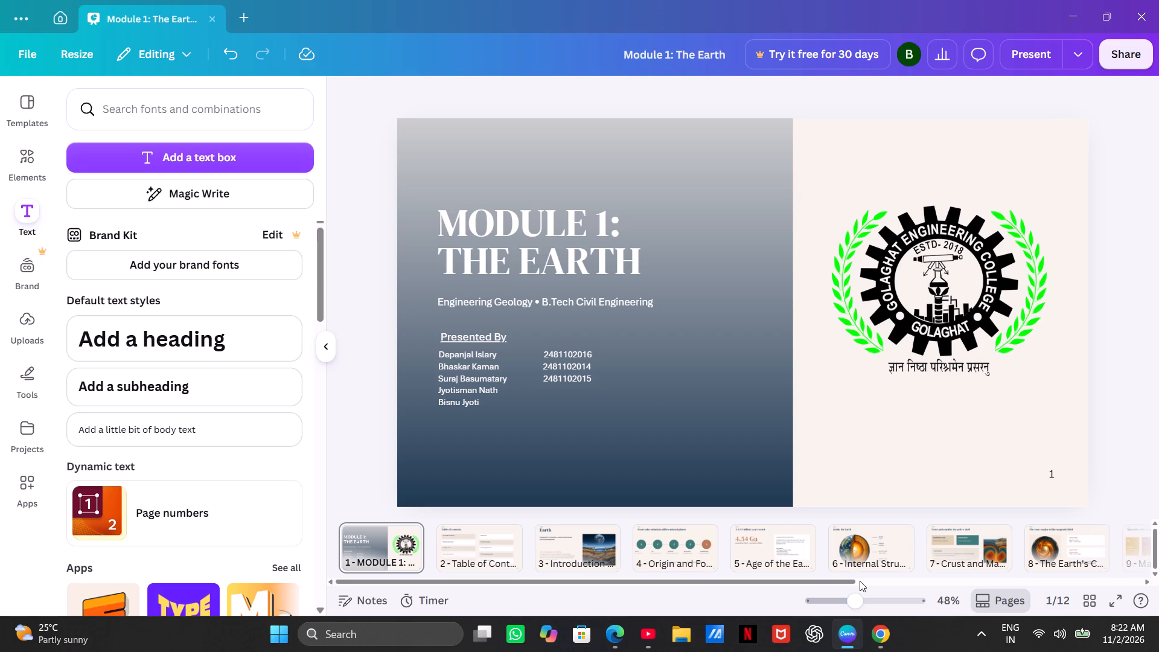
Correct the fourth presenter's first name by removing its final letter "n".
double_click(473, 388)
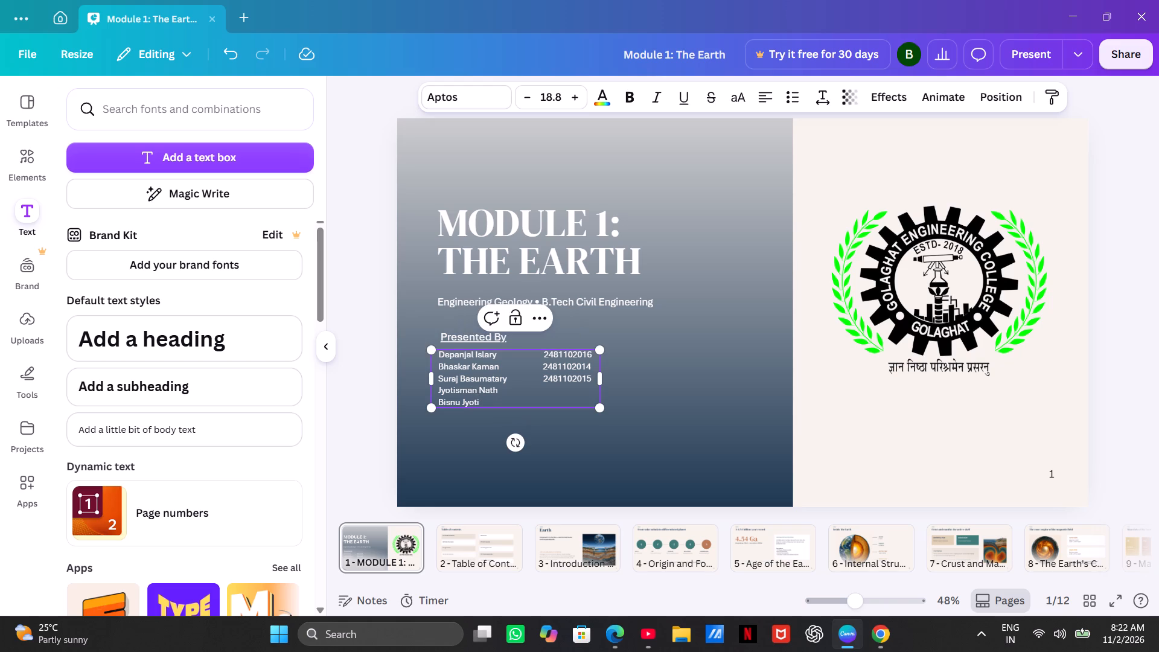
key(Right)
key(BackSpace)
Enter the shared leading digits of the fourth presenter's roll number beside the name, spaced to line up with the roll numbers above.
key(Right)
key(Right)
key(Right)
key(Right)
key(Right)
key(Right)
key(Right)
key(Right)
key(Right)
key(Right)
key(Right)
key(Right)
key(Right)
key(Right)
key(Right)
key(Right)
key(Right)
key(Up)
key(Right)
key(Right)
key(Right)
key(Right)
key(Right)
key(Right)
key(Right)
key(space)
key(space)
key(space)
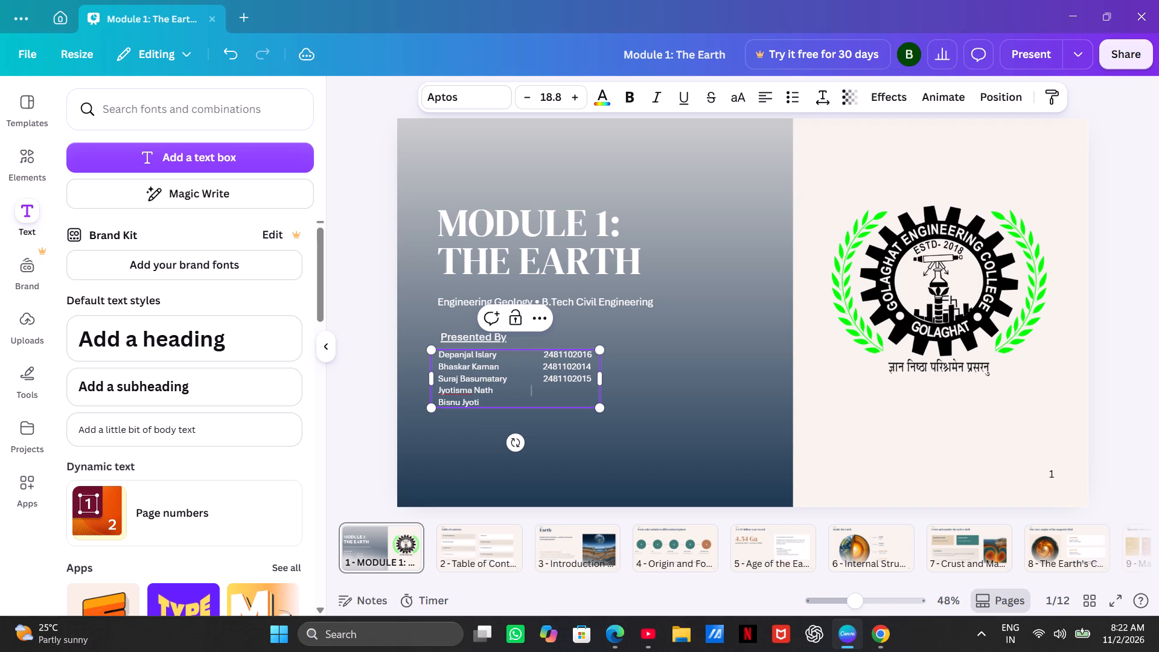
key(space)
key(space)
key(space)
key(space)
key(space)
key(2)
key(BackSpace)
key(BackSpace)
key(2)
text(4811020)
Complete the fifth presenter's name by adding the surname after the given names.
click(482, 401)
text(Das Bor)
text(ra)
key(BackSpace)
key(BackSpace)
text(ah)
Enter the fifth presenter's roll number except its last digit, spaced to line up with the roll numbers above.
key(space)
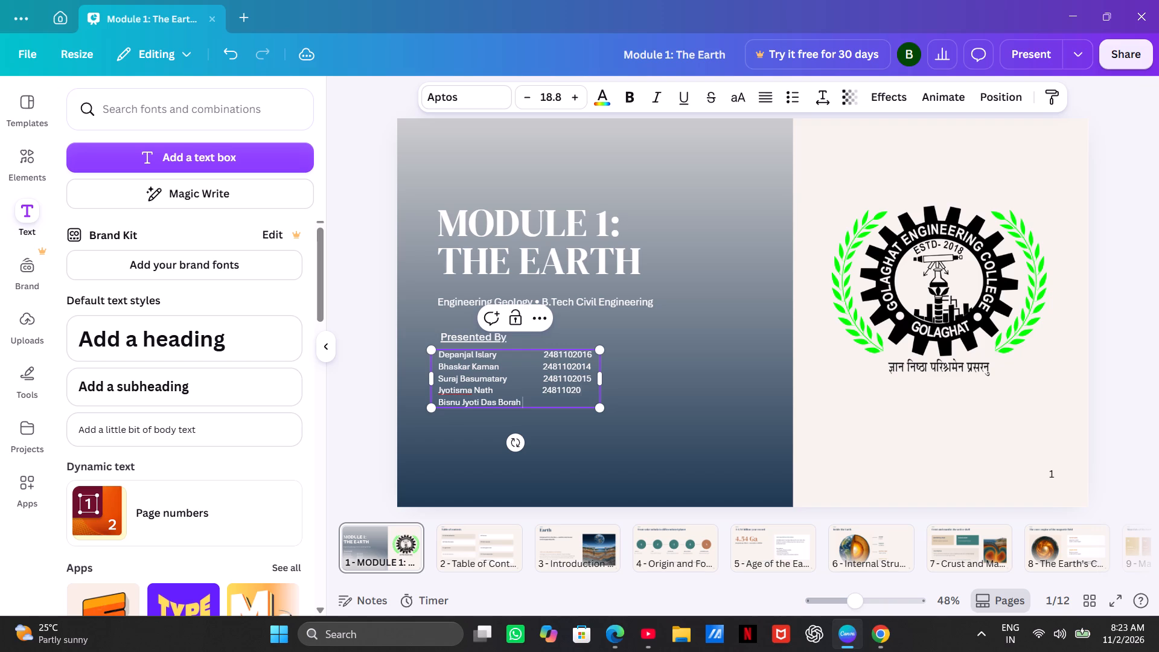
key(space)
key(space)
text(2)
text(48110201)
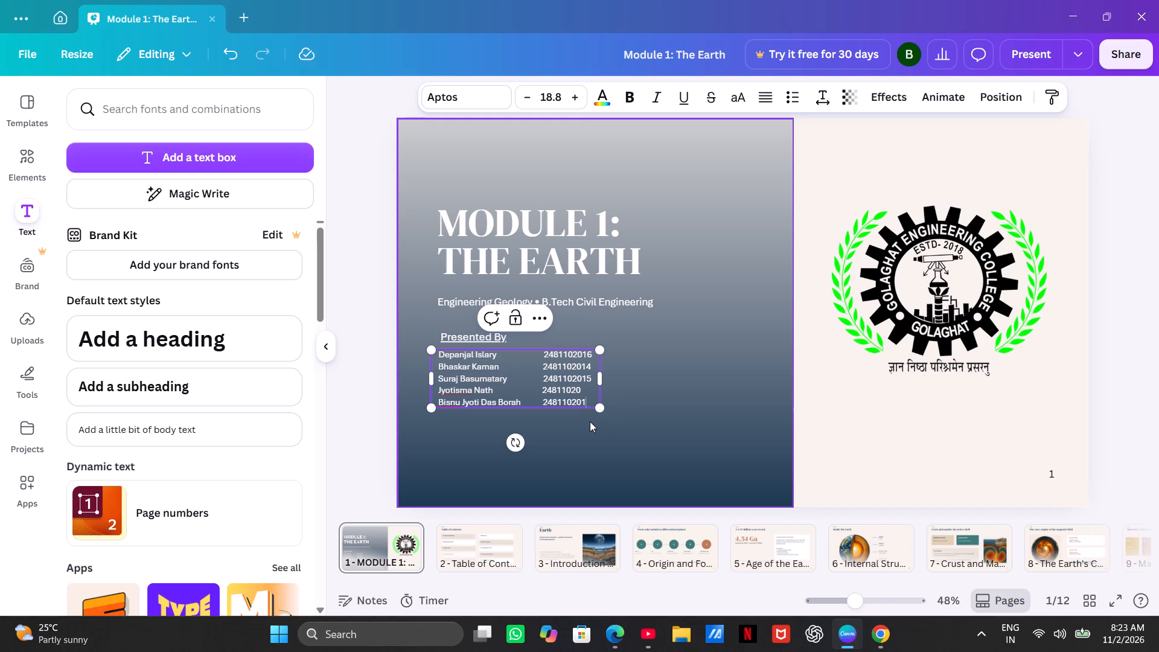
Complete the fourth presenter's roll number with its last two digits.
click(582, 388)
key(BackSpace)
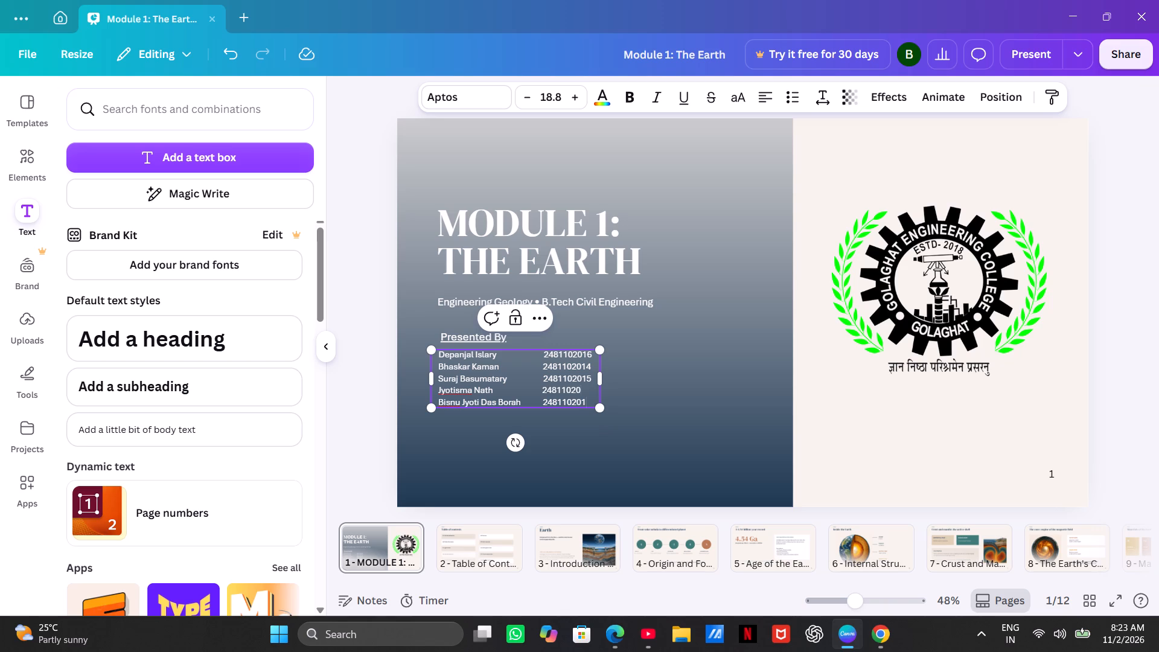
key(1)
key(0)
Complete the fifth presenter's roll number with its last digit, keeping the fourth presenter's number free of extra digits.
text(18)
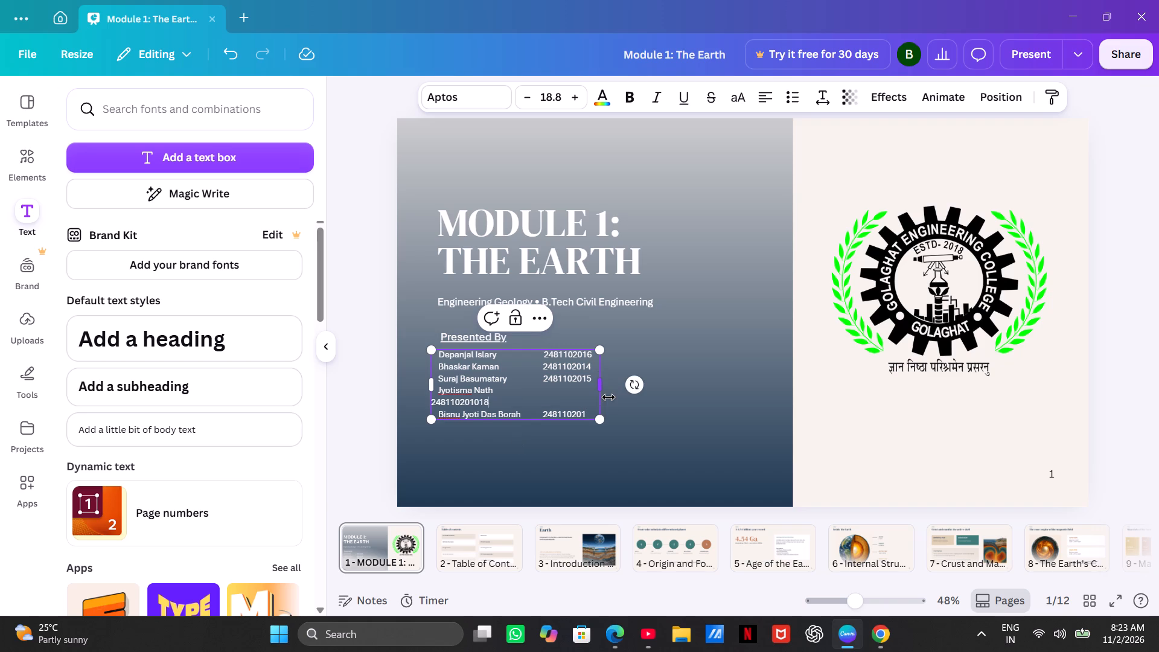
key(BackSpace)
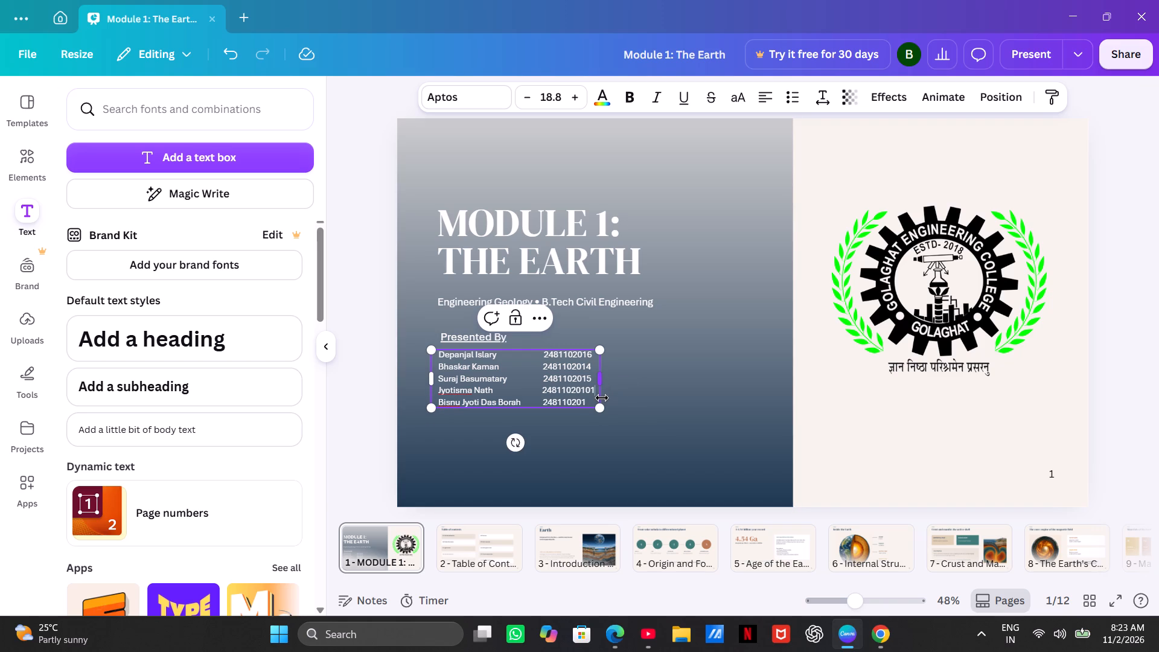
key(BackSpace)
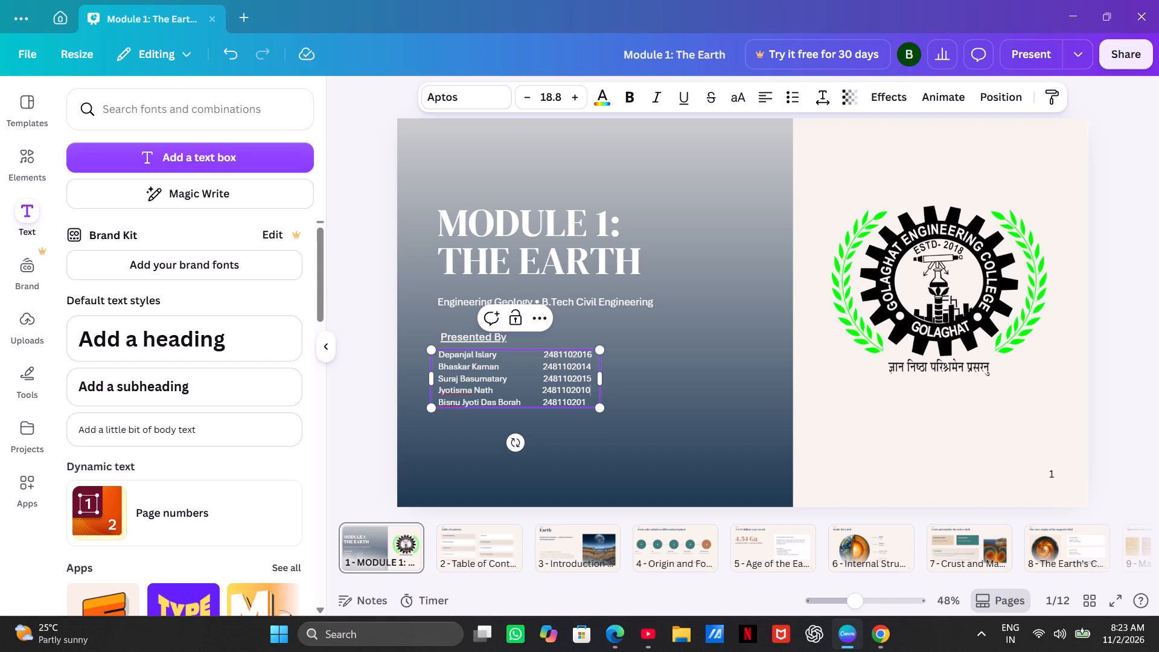
click(588, 405)
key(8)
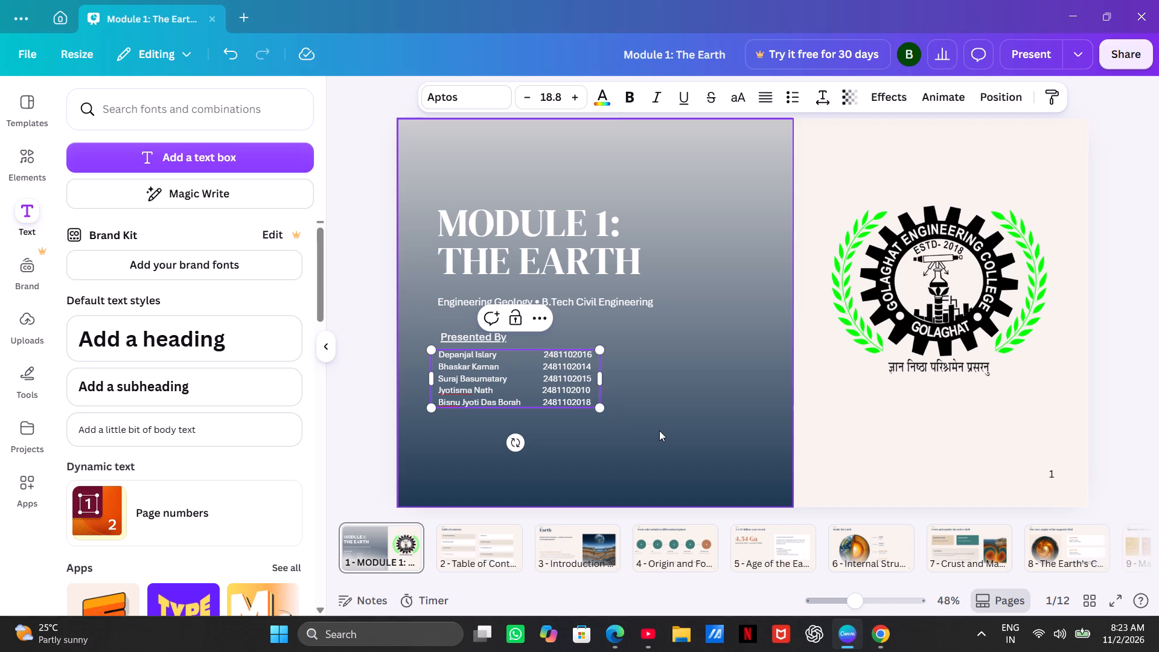
click(659, 431)
Change the presenter list's text alignment from centred to right-aligned.
click(576, 391)
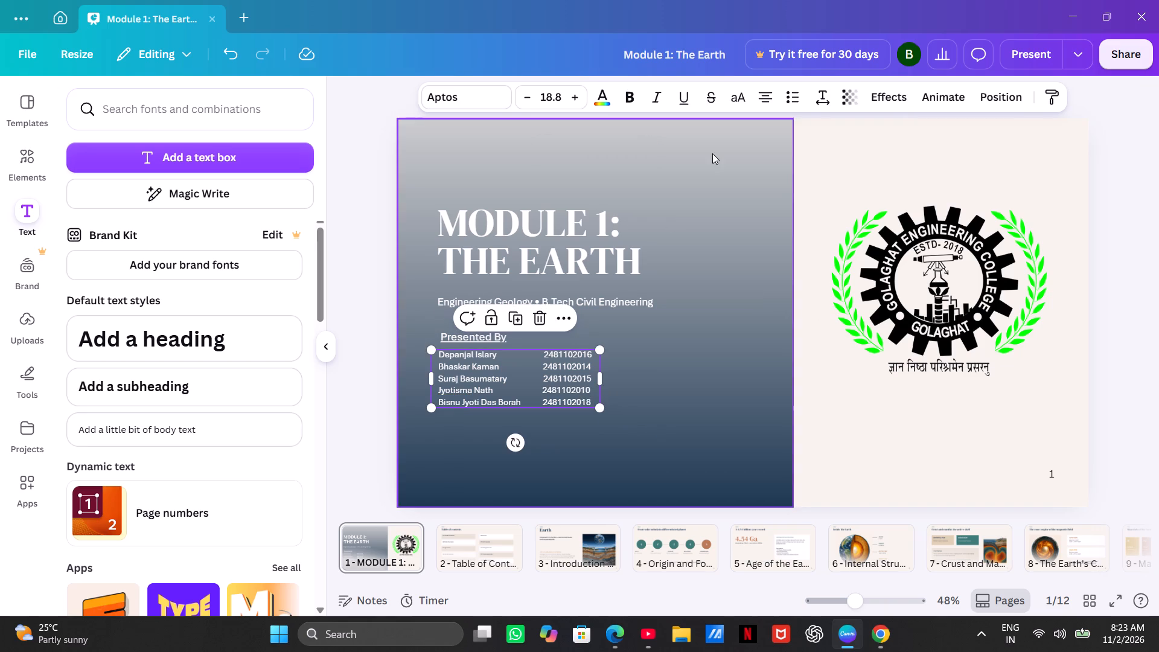
click(765, 97)
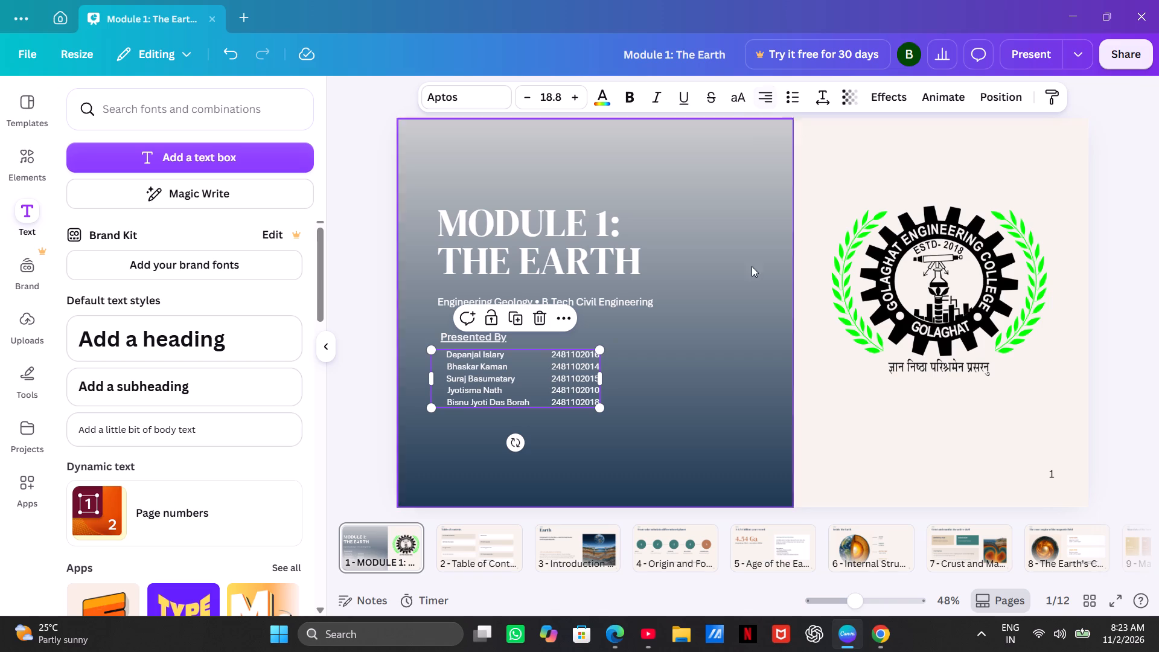
click(702, 402)
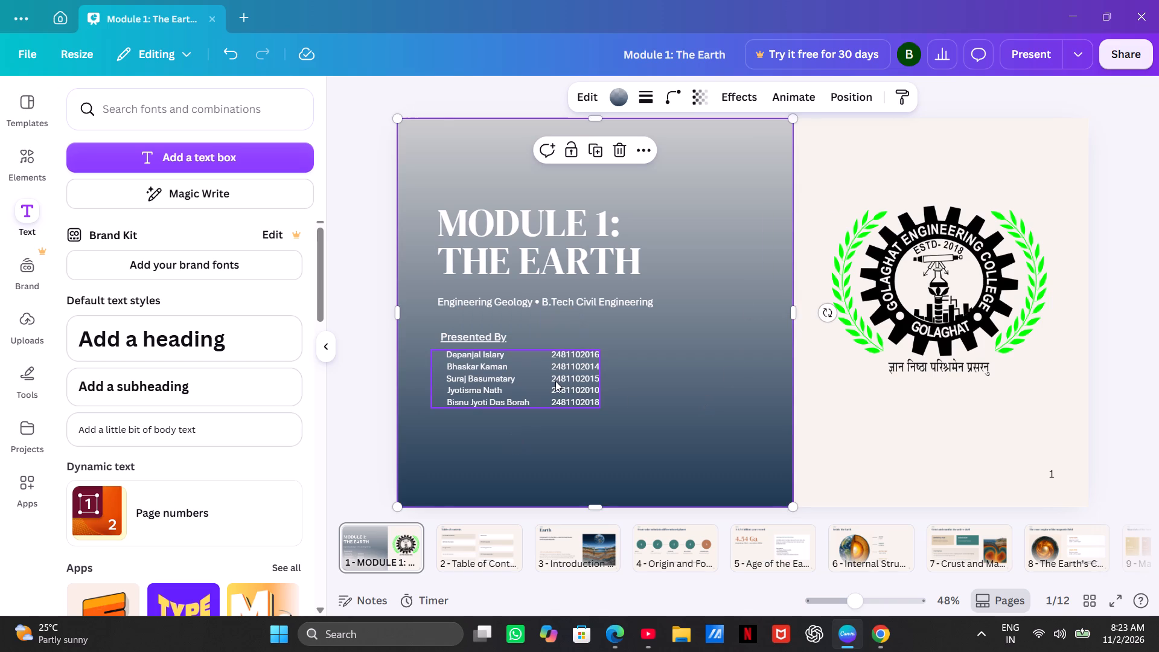
Shift the presenter list slightly left so the names line up beneath the "Presented By" heading.
click(555, 381)
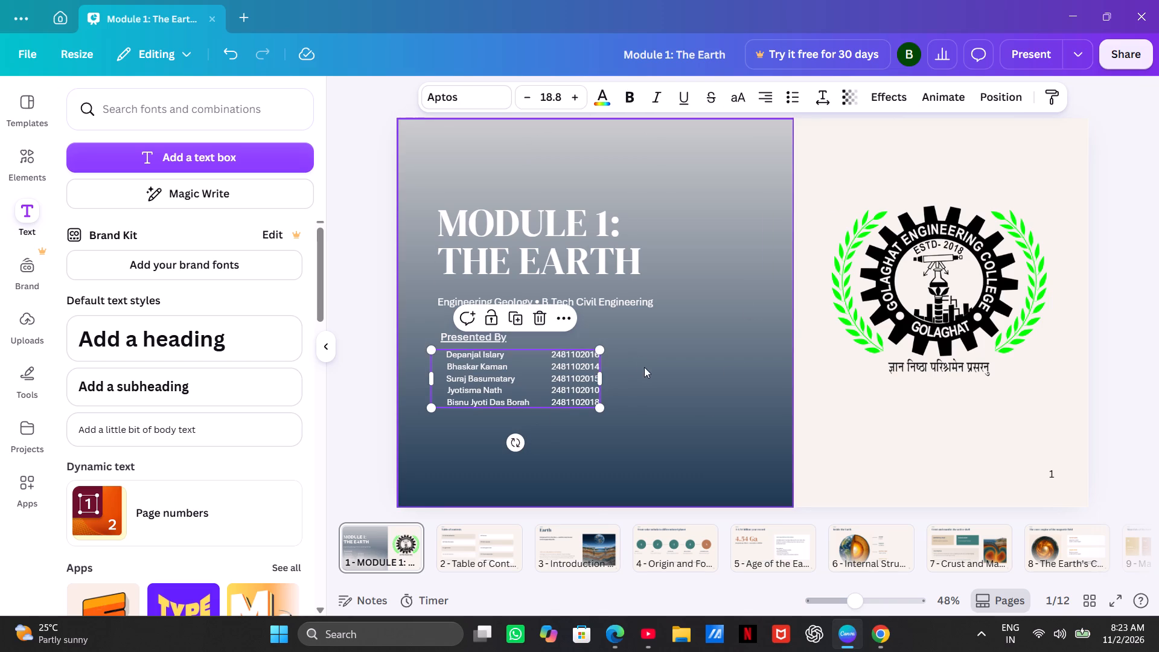
click(691, 380)
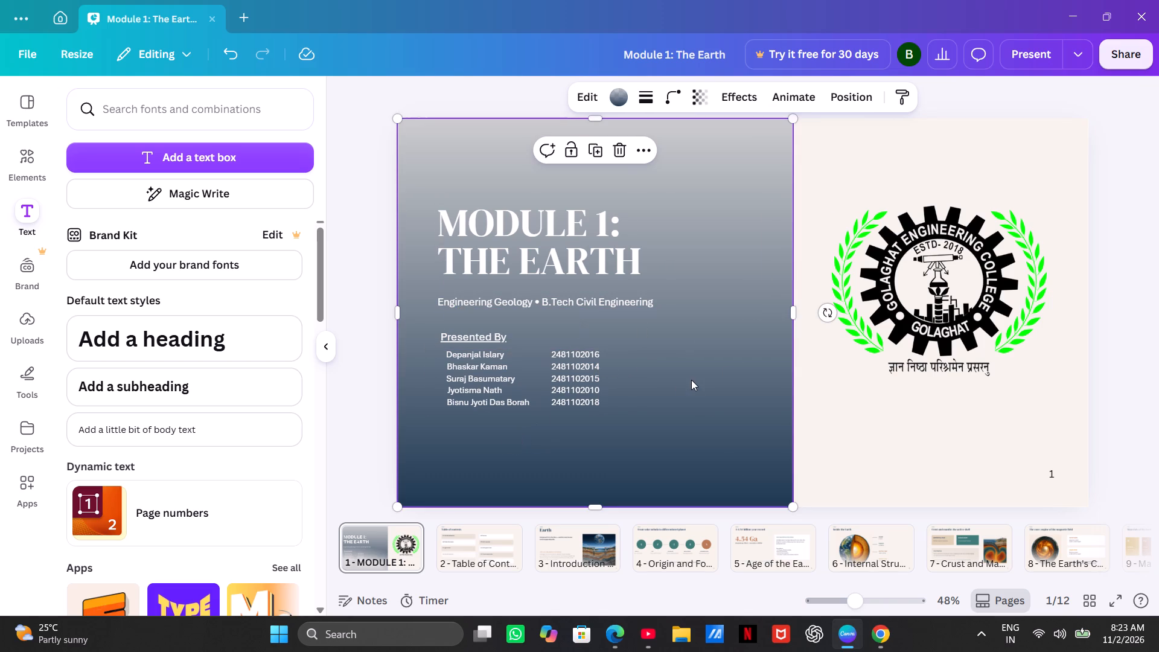
click(567, 382)
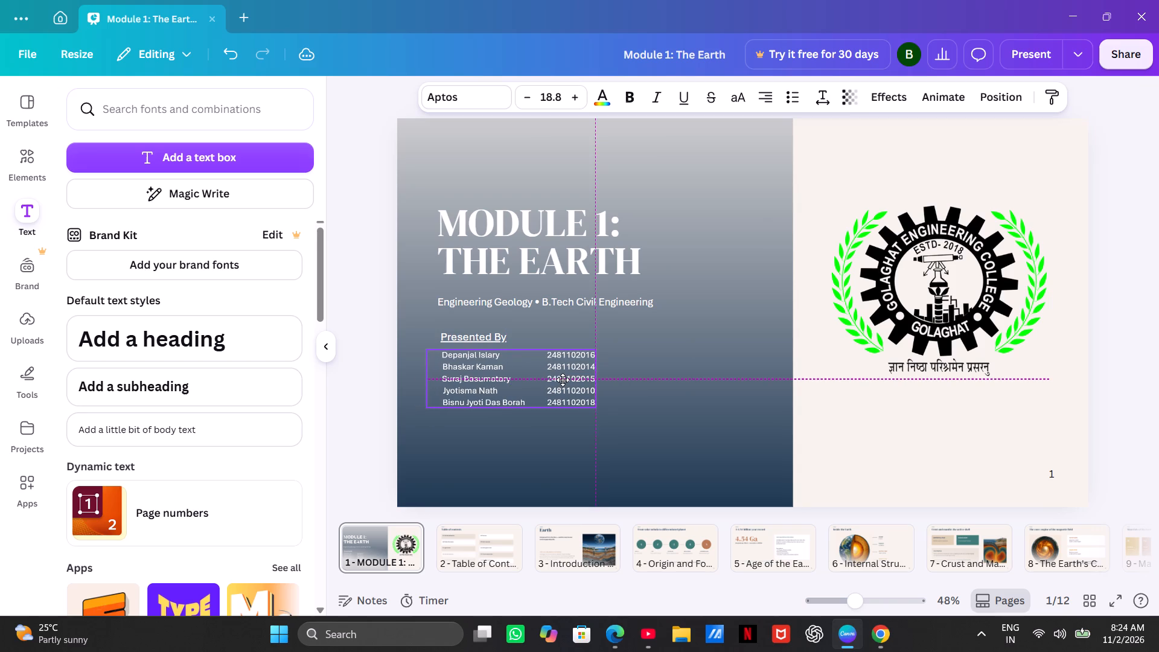
click(662, 377)
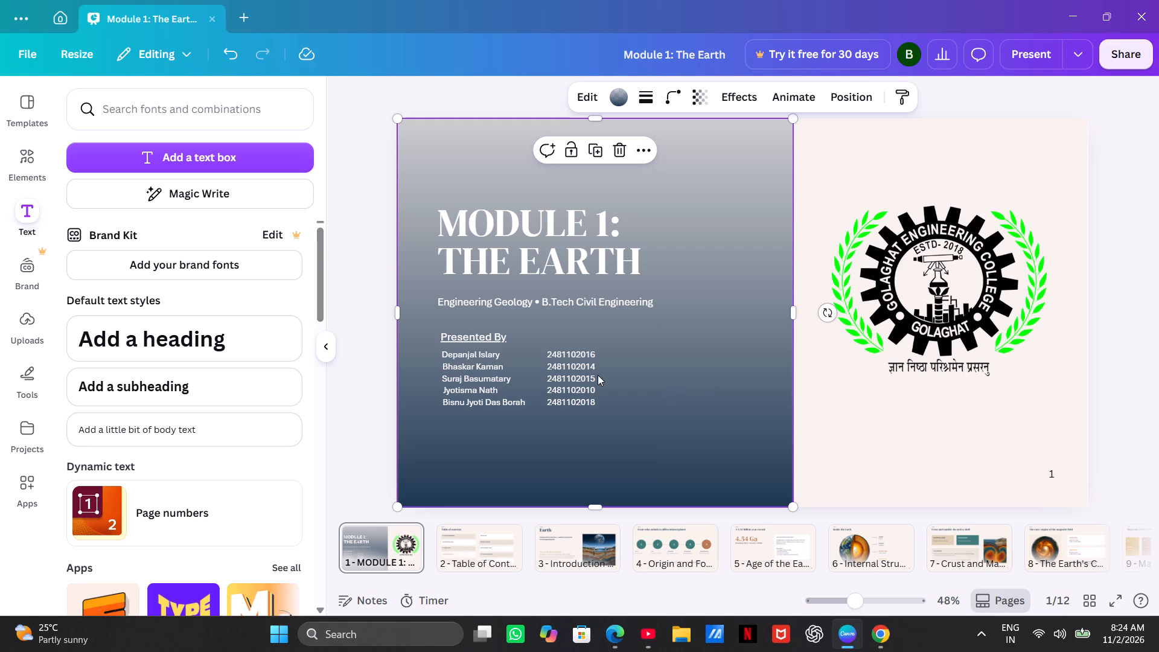
click(755, 363)
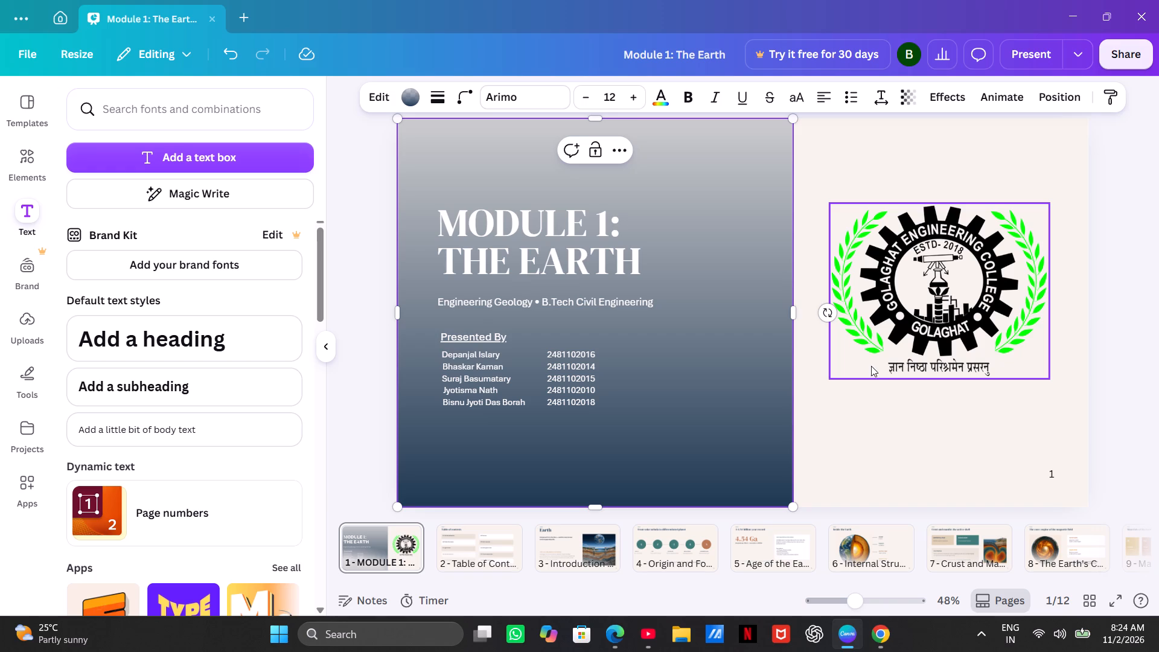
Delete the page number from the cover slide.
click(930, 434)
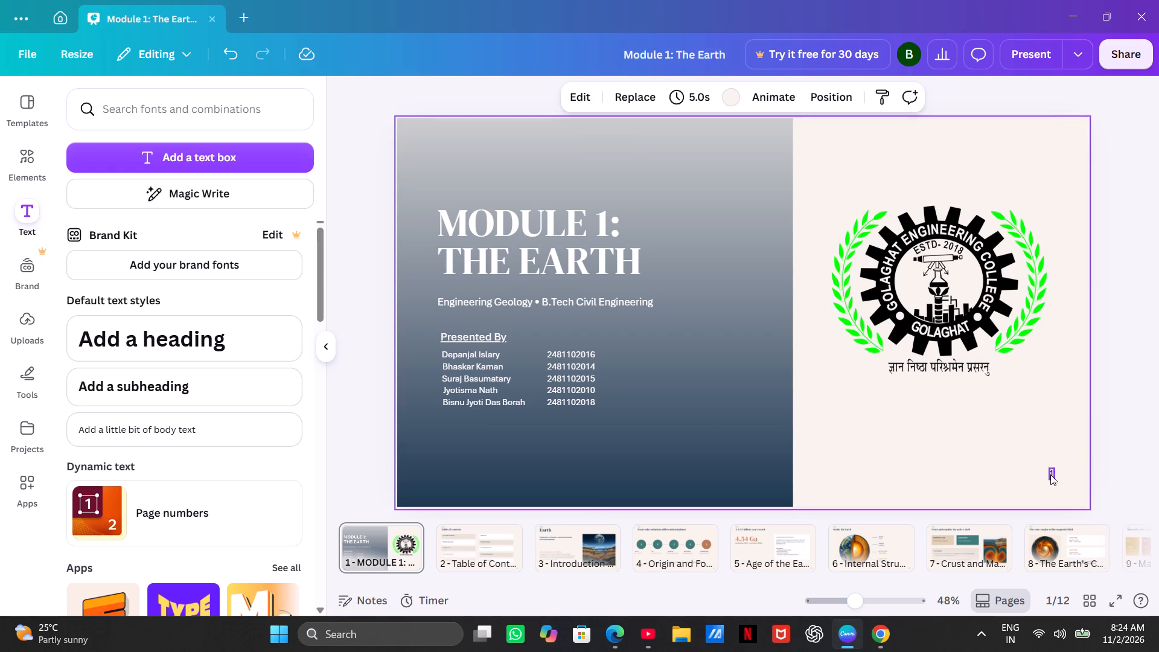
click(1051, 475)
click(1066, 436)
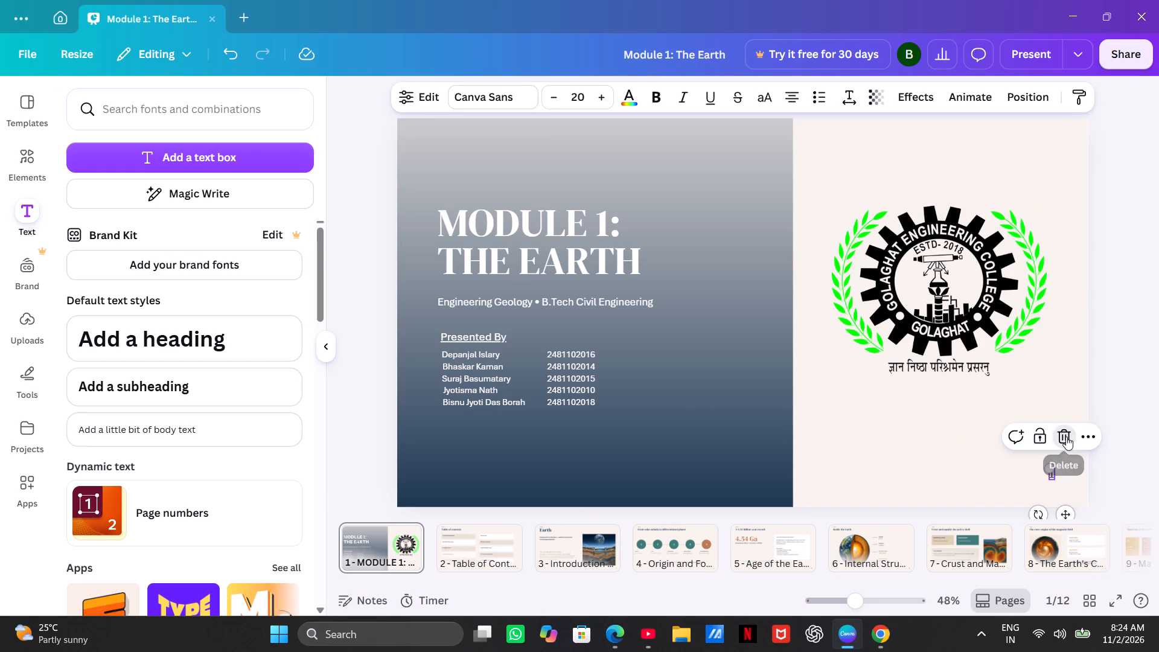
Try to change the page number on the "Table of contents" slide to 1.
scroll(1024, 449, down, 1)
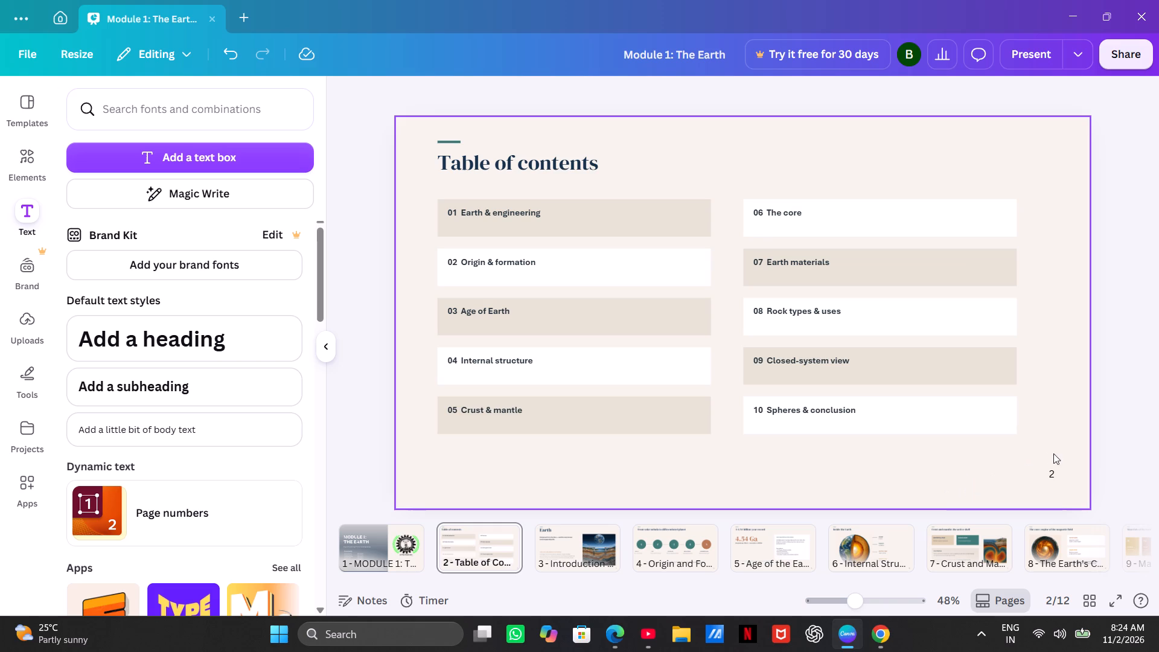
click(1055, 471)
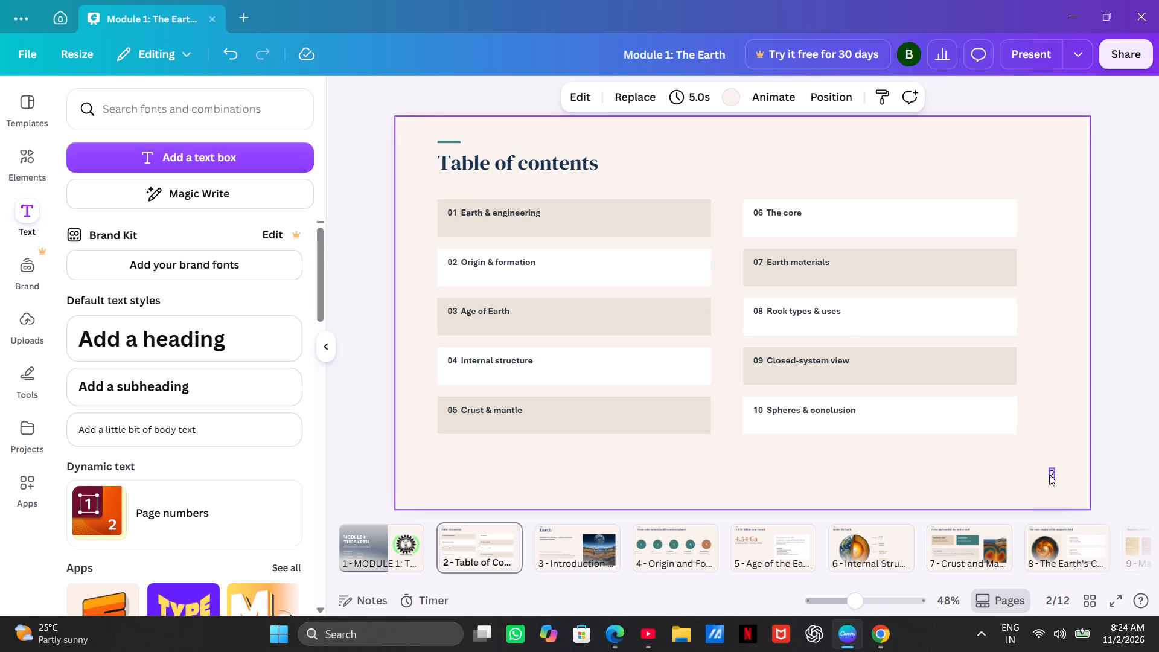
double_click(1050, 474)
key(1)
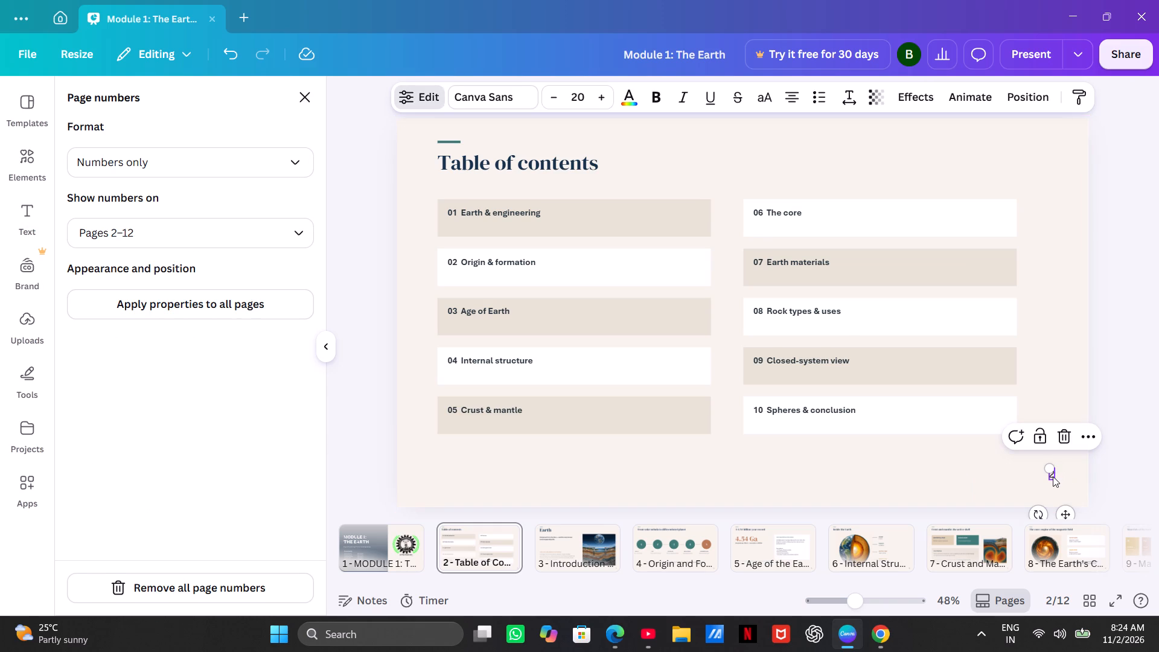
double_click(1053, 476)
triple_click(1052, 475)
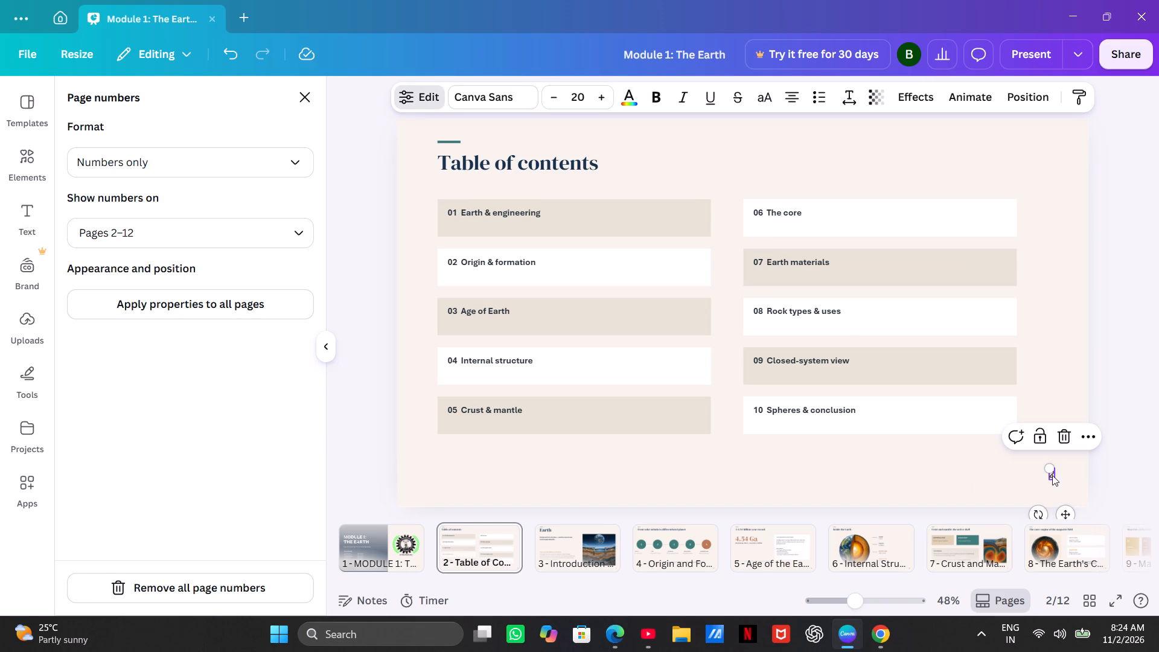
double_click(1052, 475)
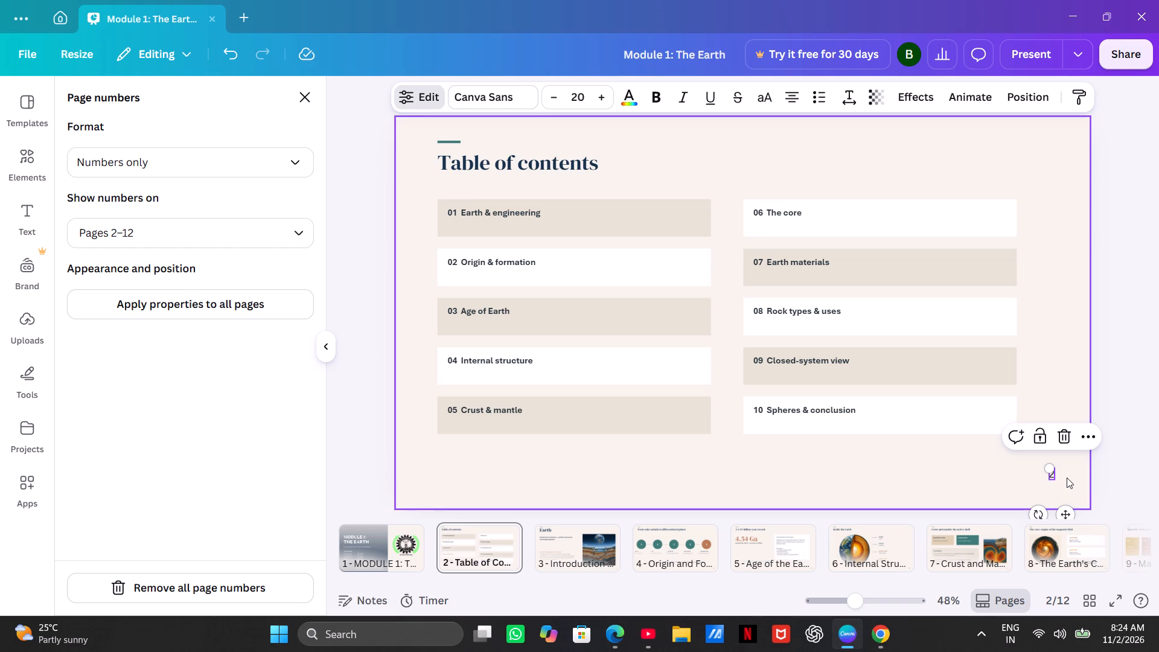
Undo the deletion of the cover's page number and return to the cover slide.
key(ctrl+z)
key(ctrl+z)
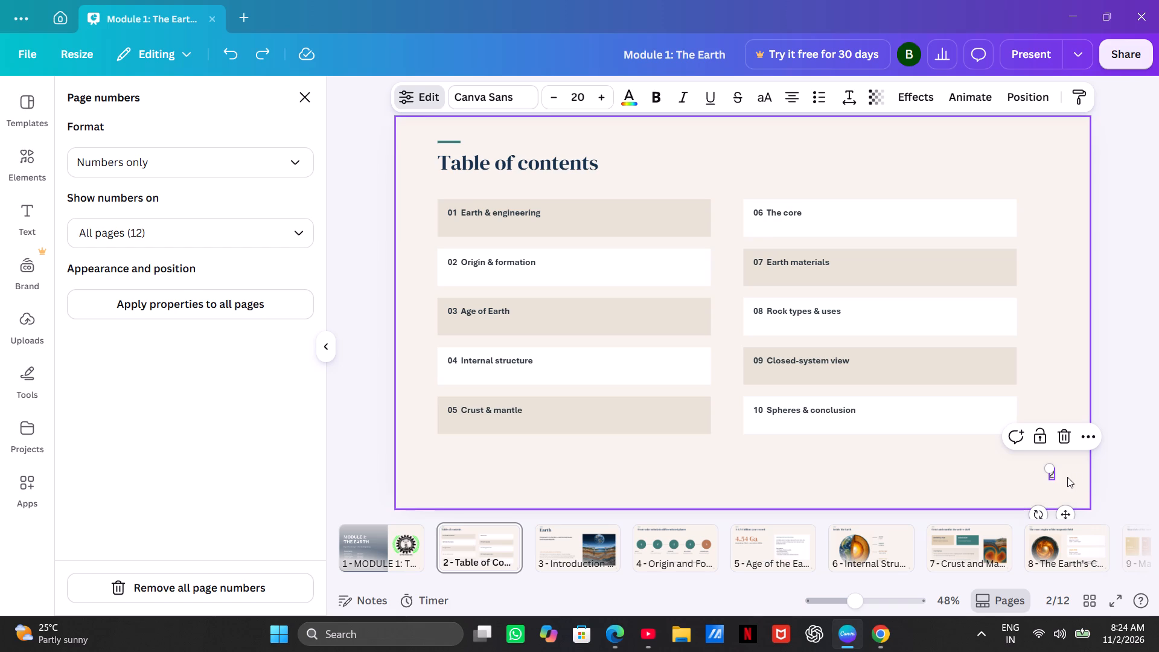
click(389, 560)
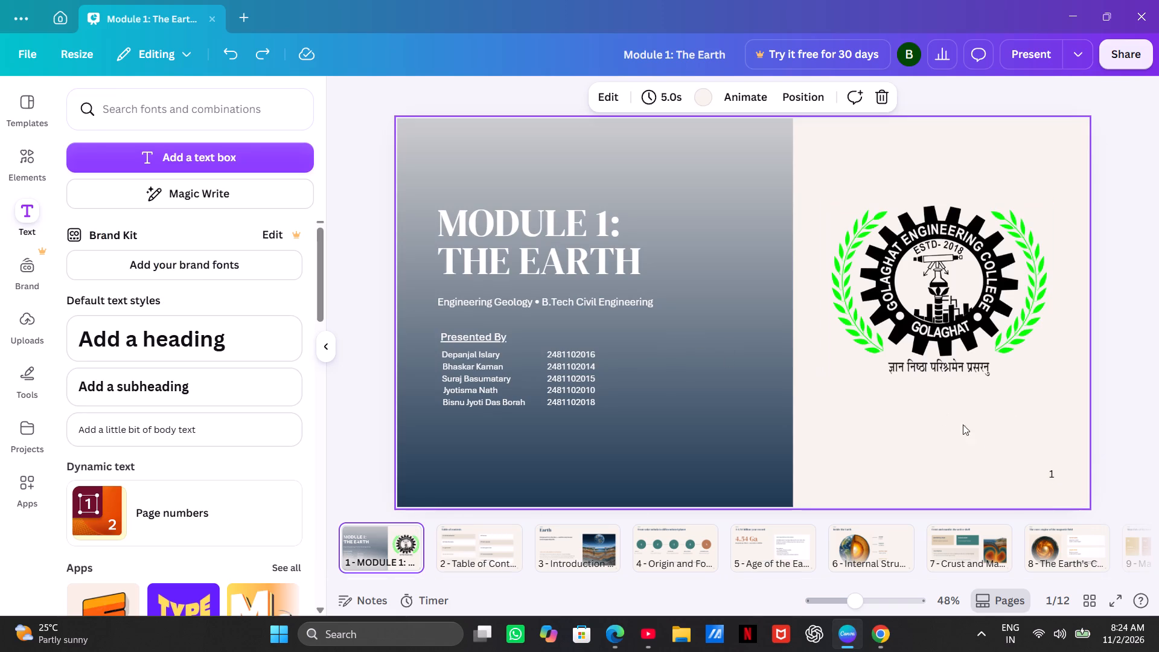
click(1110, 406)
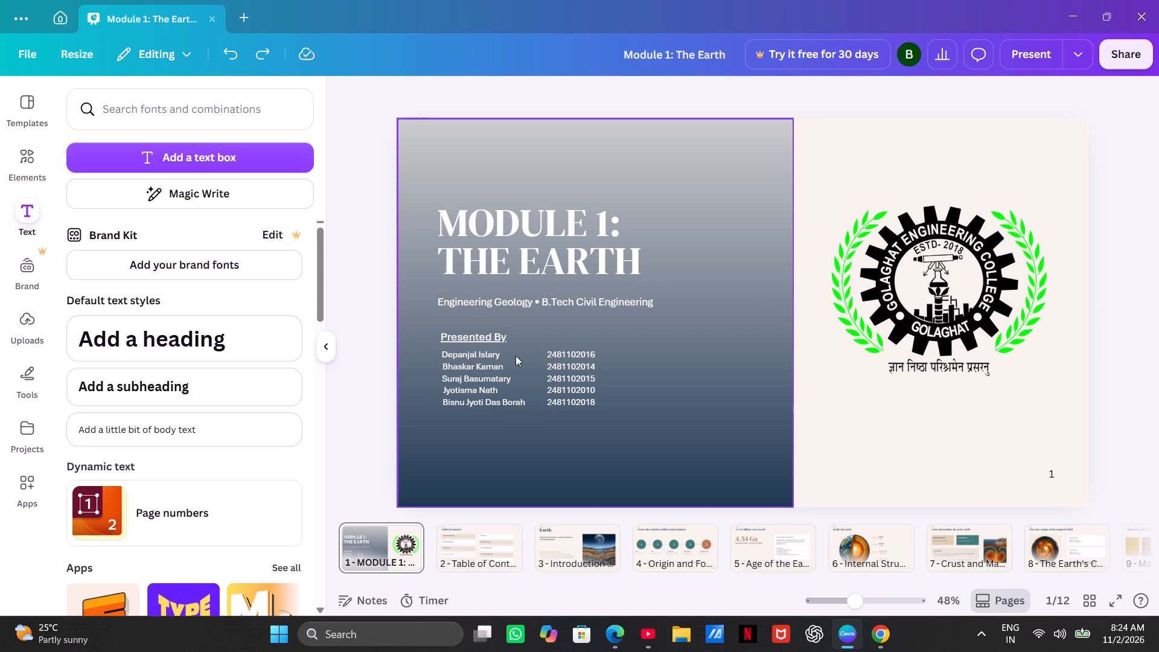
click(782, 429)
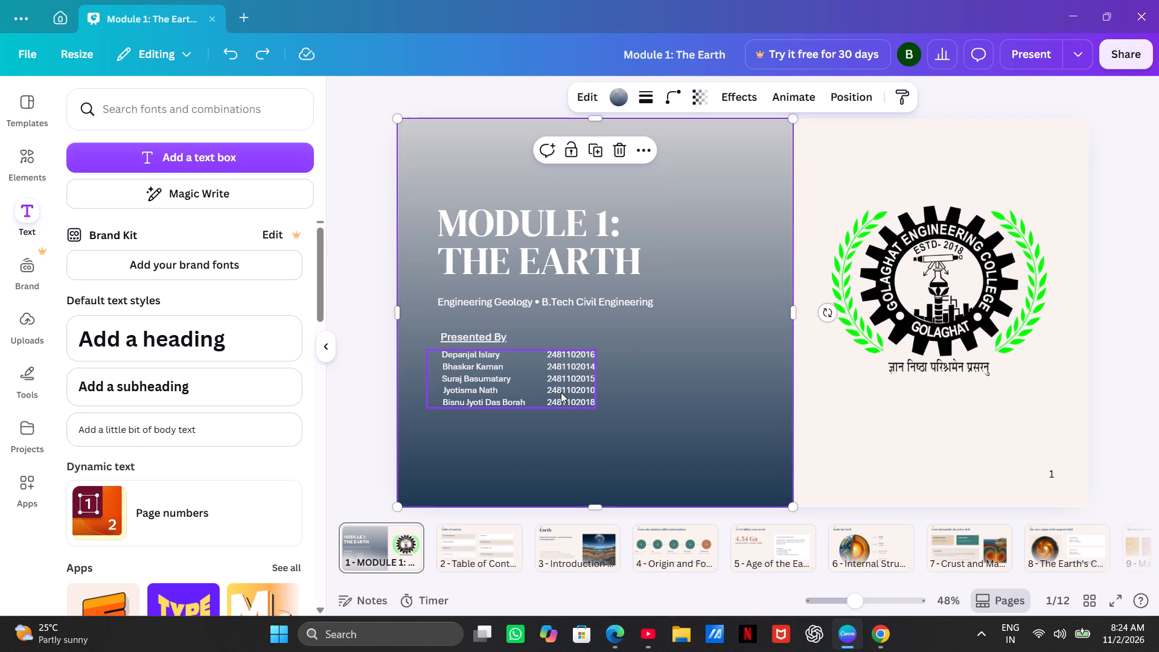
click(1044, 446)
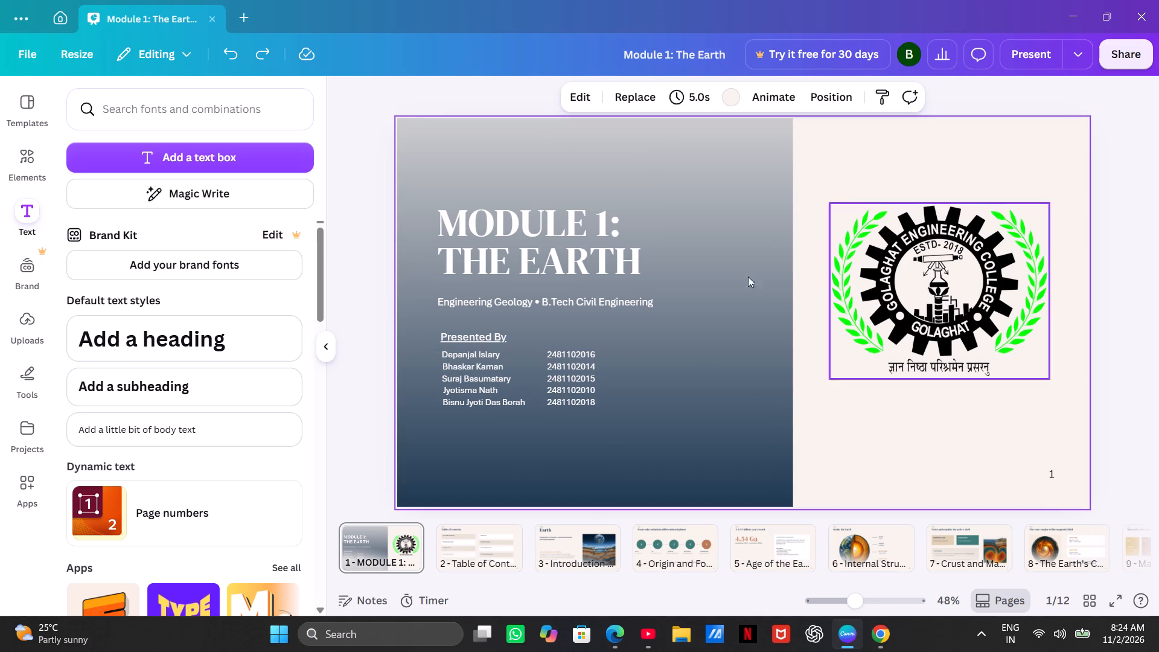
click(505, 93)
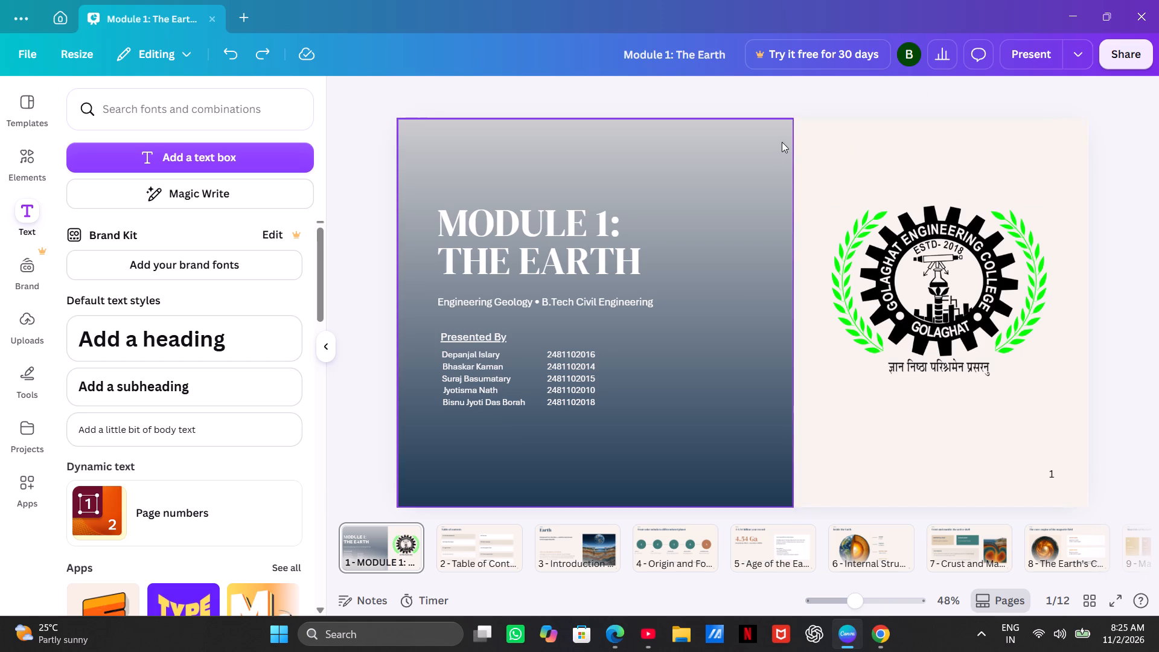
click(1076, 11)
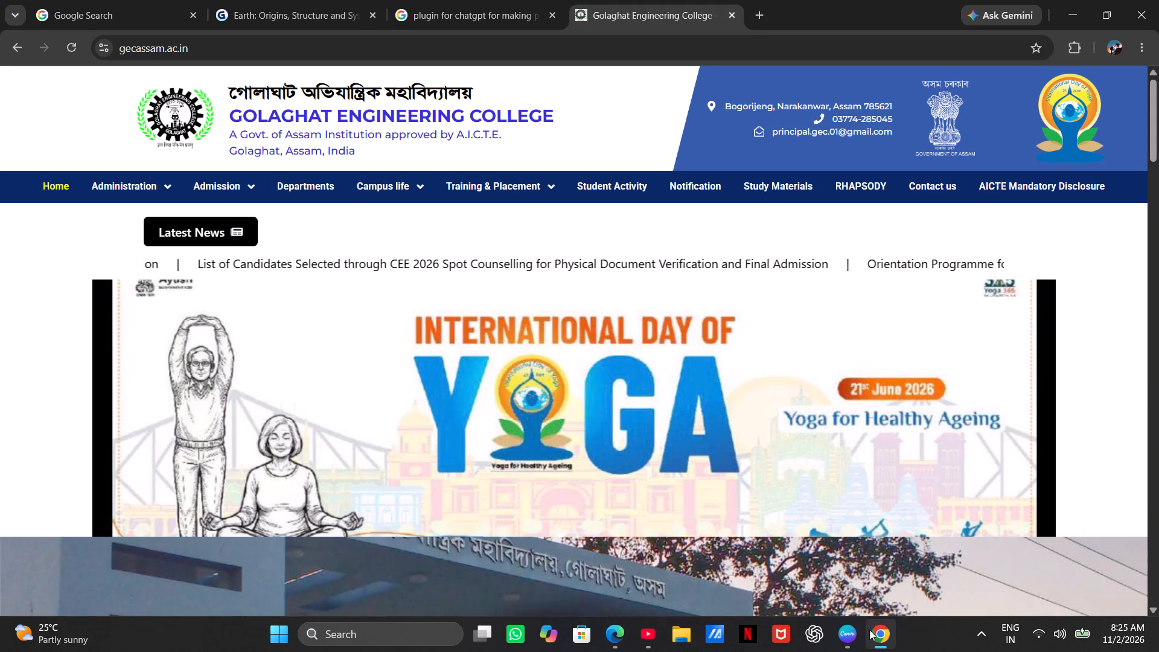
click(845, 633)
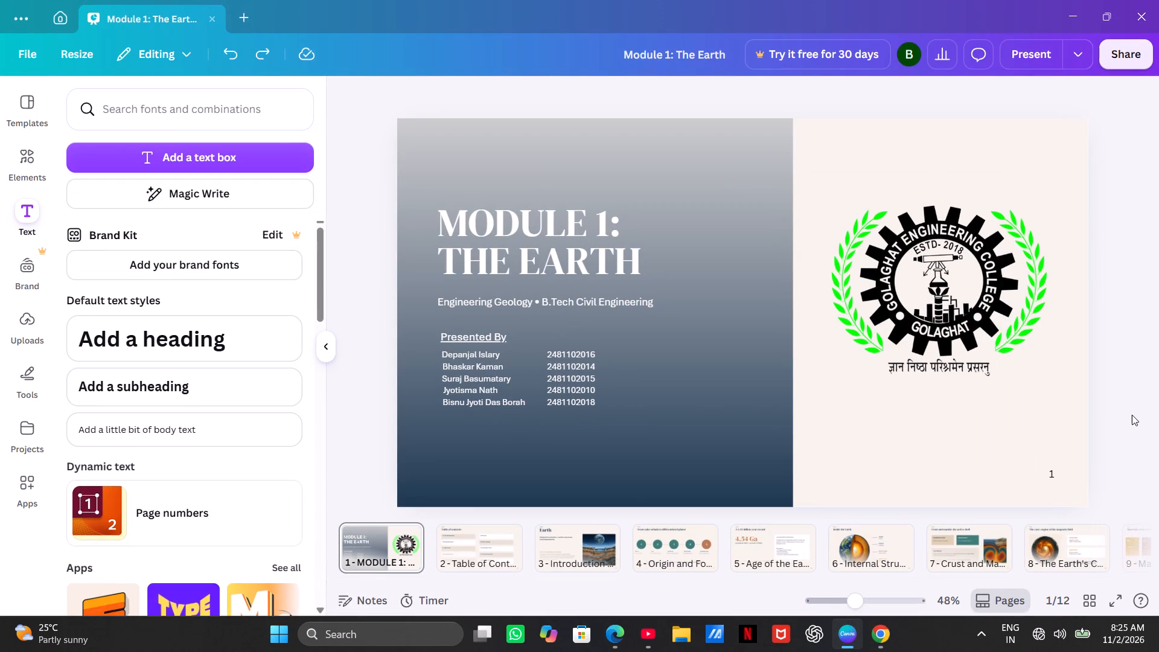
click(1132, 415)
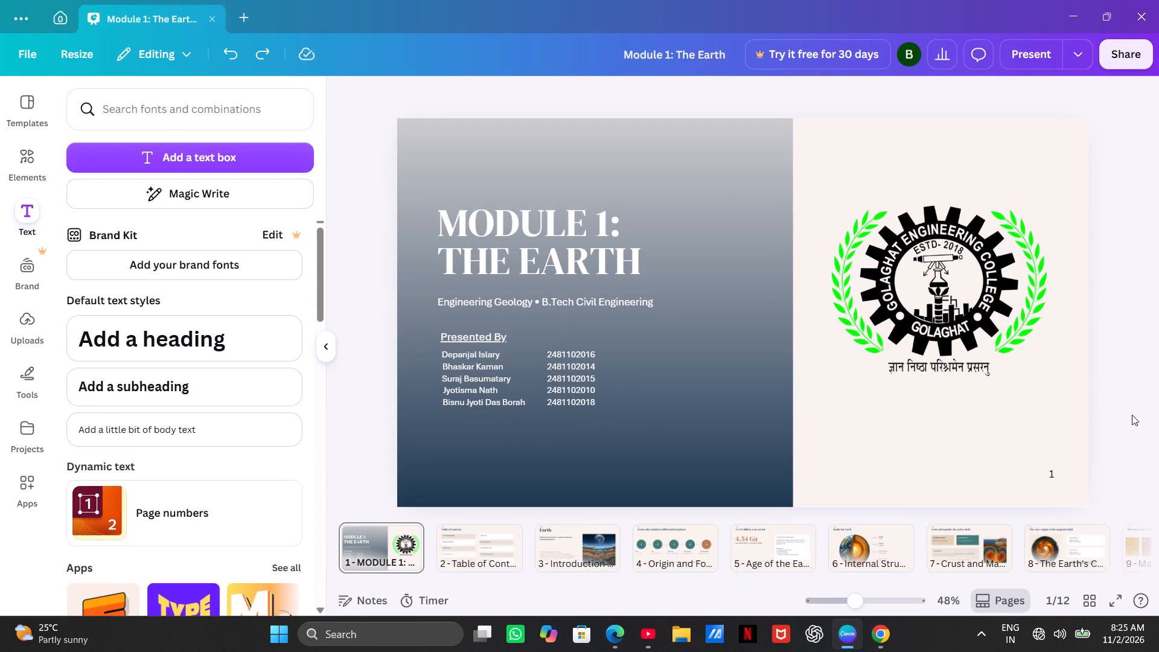